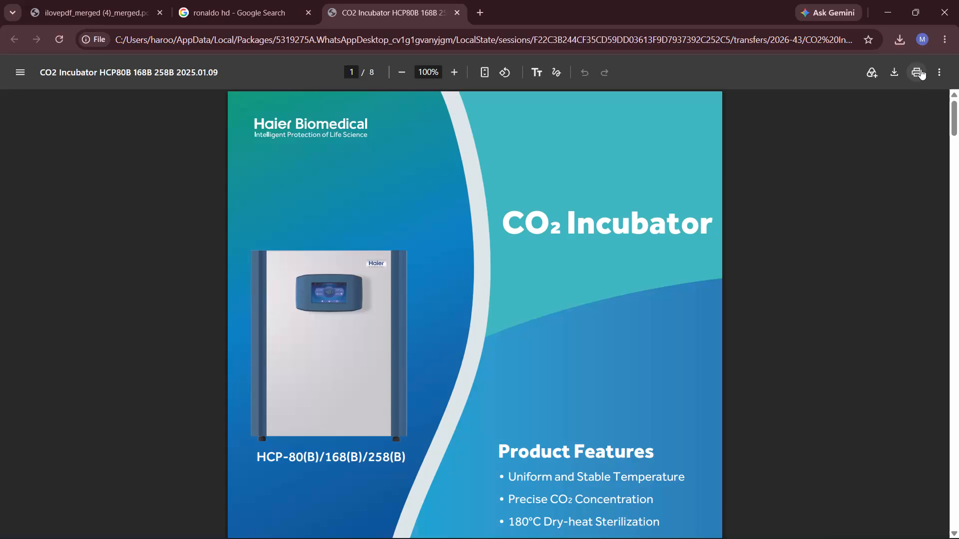
Open the print settings for the CO2 Incubator brochure and set the destination to EPSON L3310 Series.
{"action": "scroll", "coordinate": [696, 283], "scroll_direction": "down", "scroll_amount": 10}
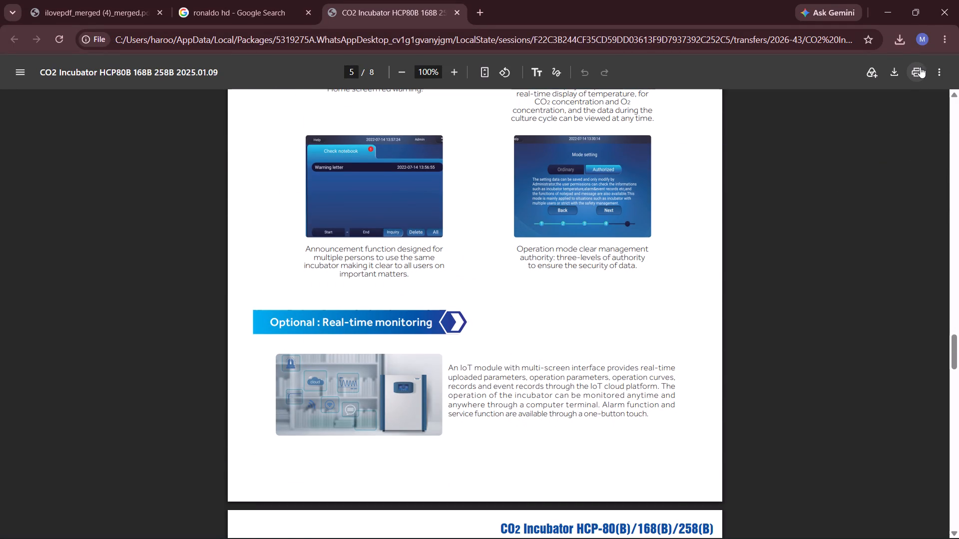
{"action": "left_click", "coordinate": [920, 67]}
{"action": "left_click", "coordinate": [740, 107]}
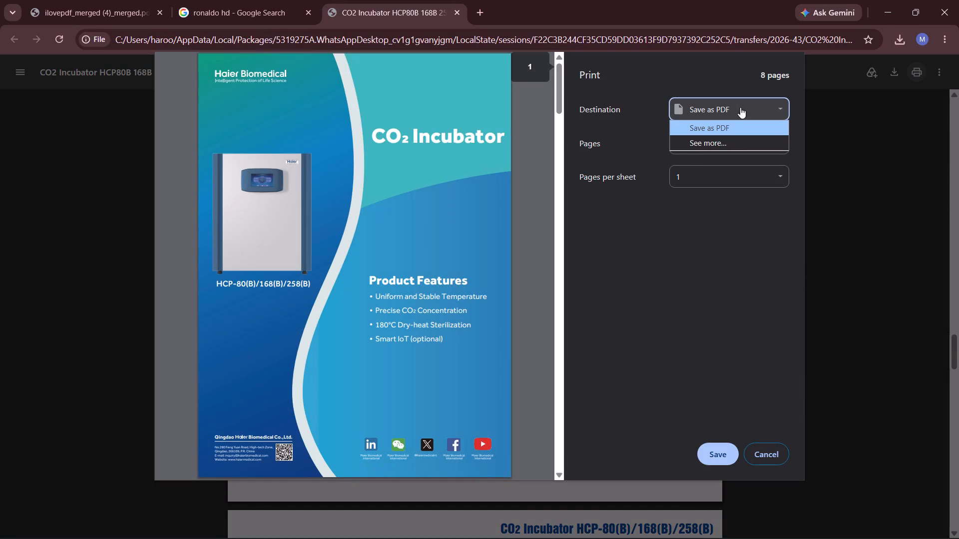
{"action": "left_click", "coordinate": [740, 140]}
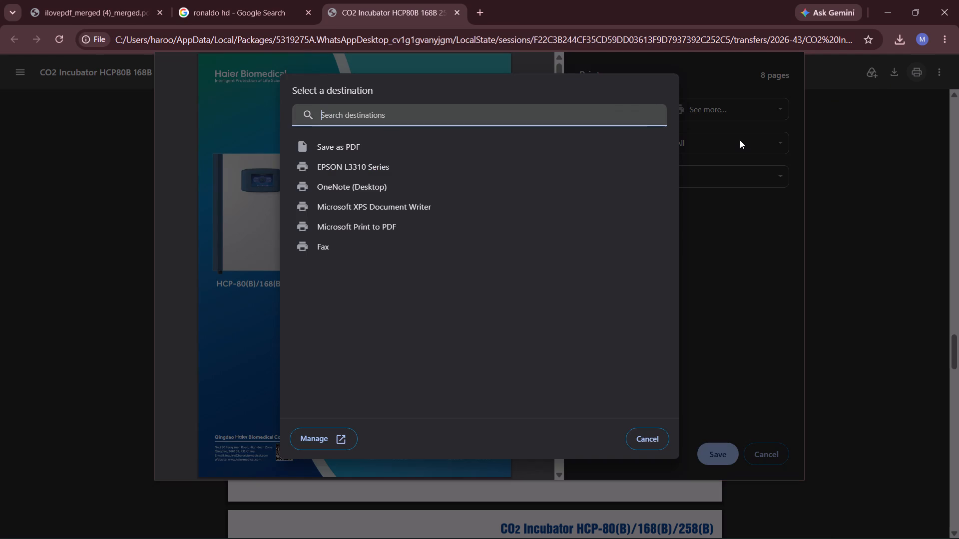
{"action": "left_click", "coordinate": [477, 173]}
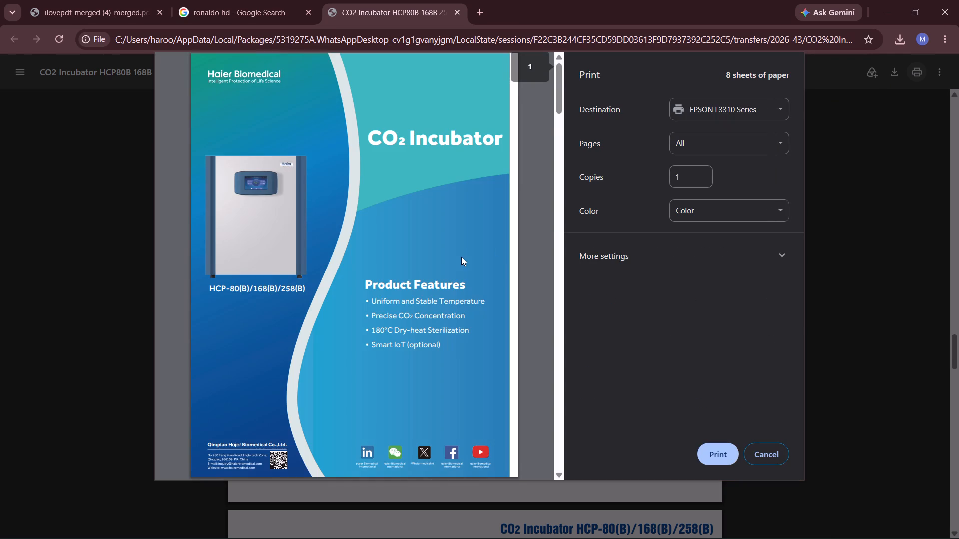
Expand the additional print settings and enable printing on both sides.
{"action": "scroll", "coordinate": [461, 257], "scroll_direction": "down", "scroll_amount": 8}
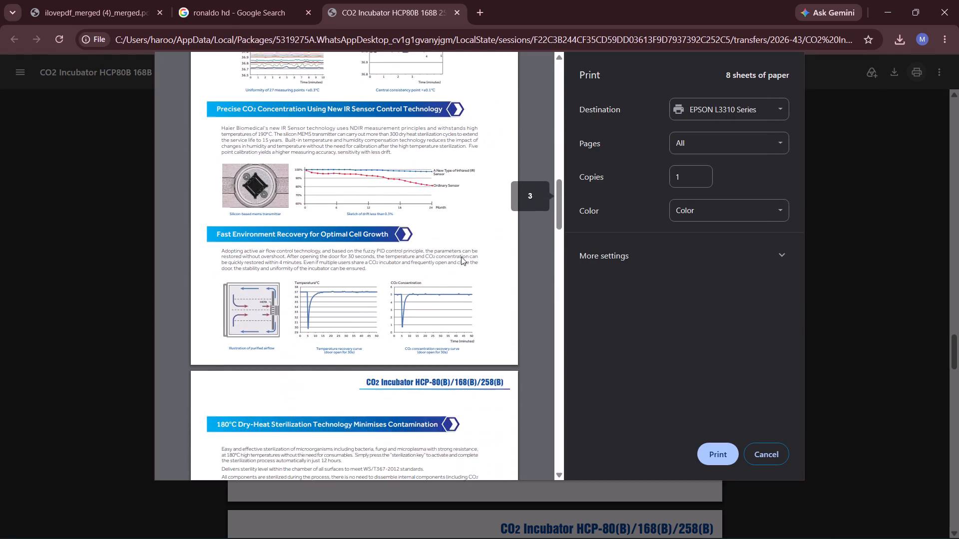
{"action": "scroll", "coordinate": [461, 257], "scroll_direction": "up", "scroll_amount": 6}
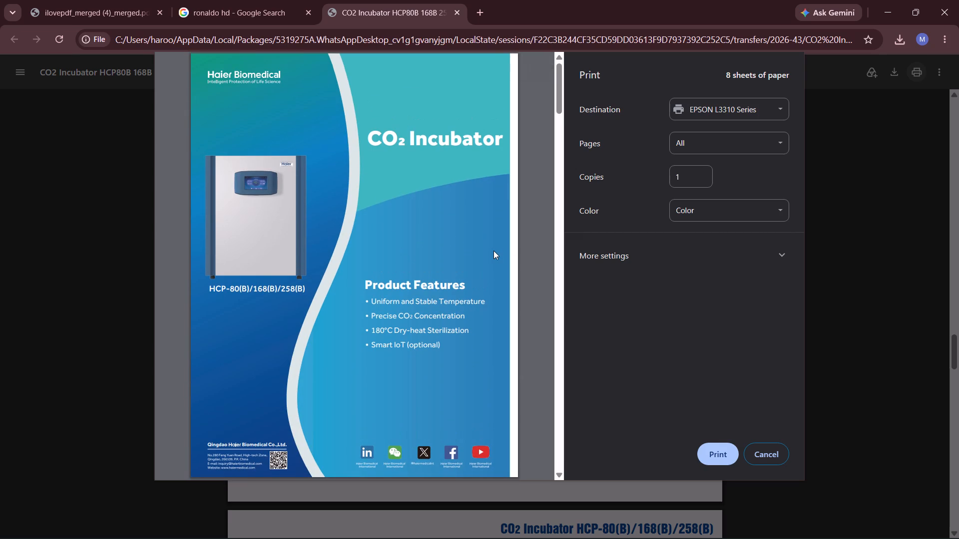
{"action": "left_click", "coordinate": [674, 250]}
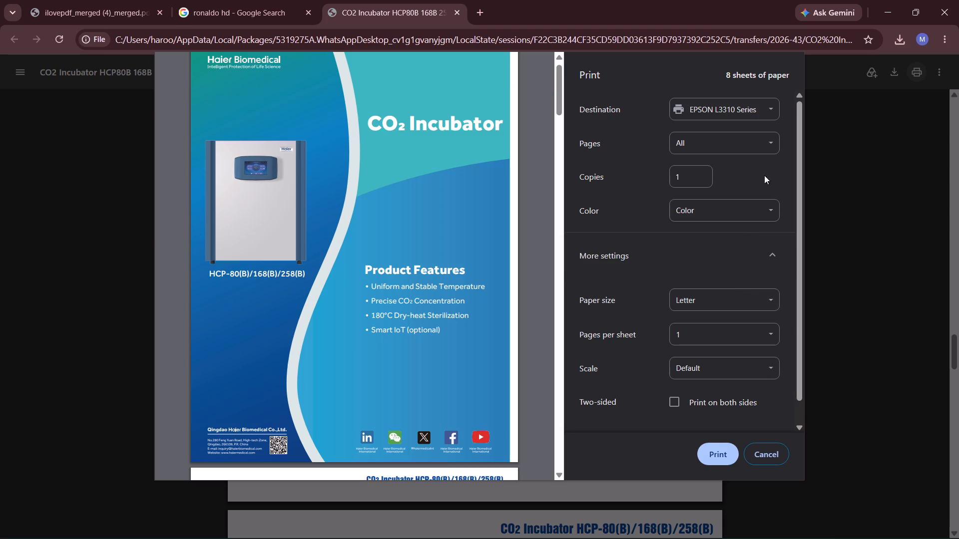
{"action": "left_click", "coordinate": [757, 140]}
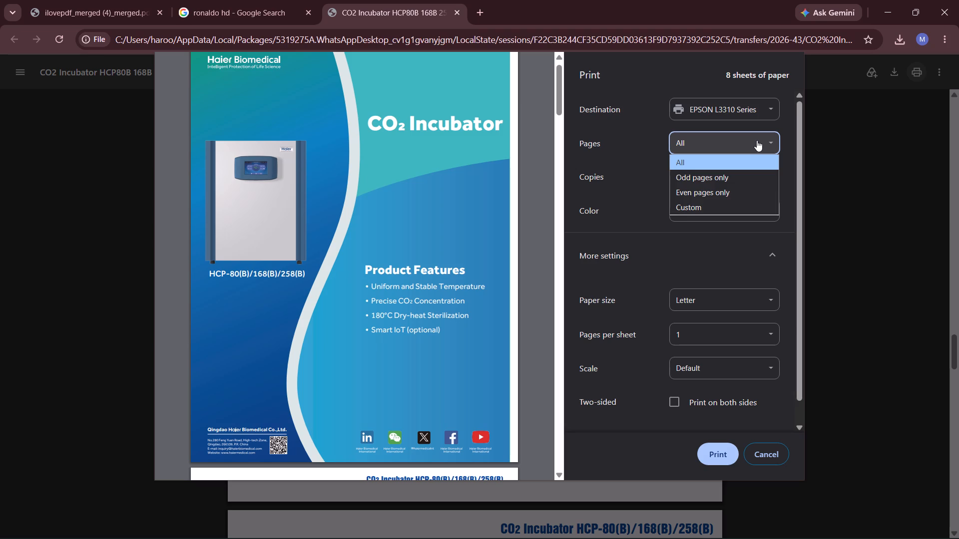
{"action": "left_click", "coordinate": [757, 140]}
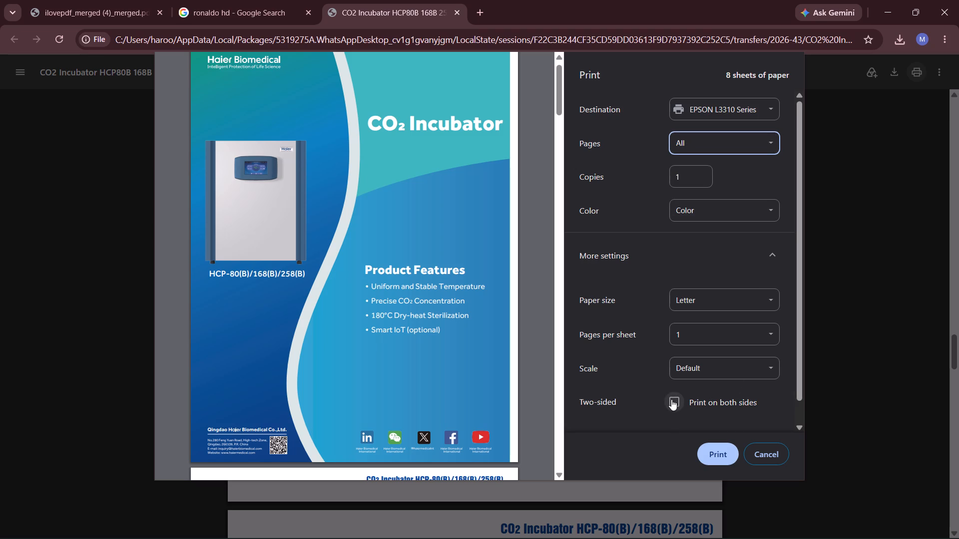
{"action": "left_click", "coordinate": [671, 399]}
Set the paper size to A4.
{"action": "scroll", "coordinate": [687, 387], "scroll_direction": "down", "scroll_amount": 1}
{"action": "scroll", "coordinate": [687, 387], "scroll_direction": "up", "scroll_amount": 1}
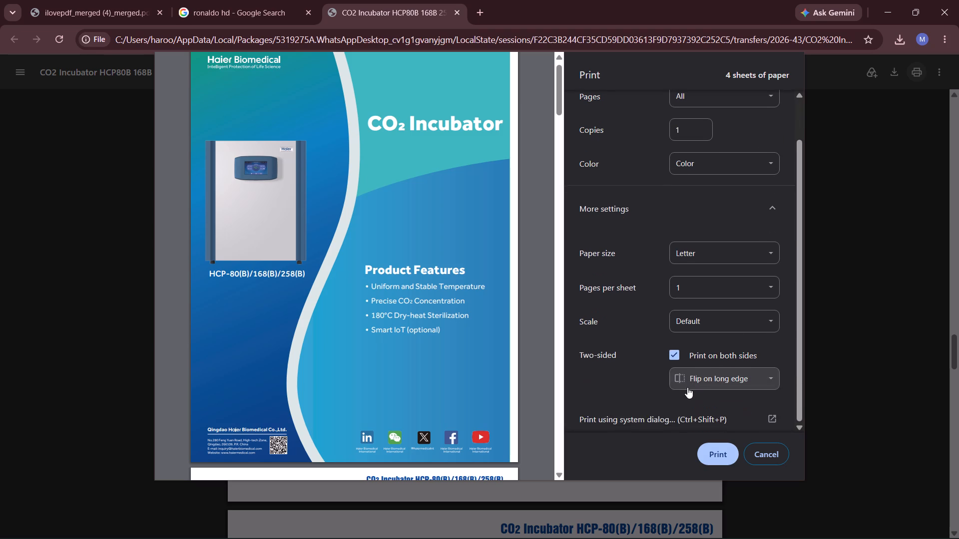
{"action": "scroll", "coordinate": [687, 387], "scroll_direction": "up", "scroll_amount": 1}
{"action": "left_click", "coordinate": [771, 273]}
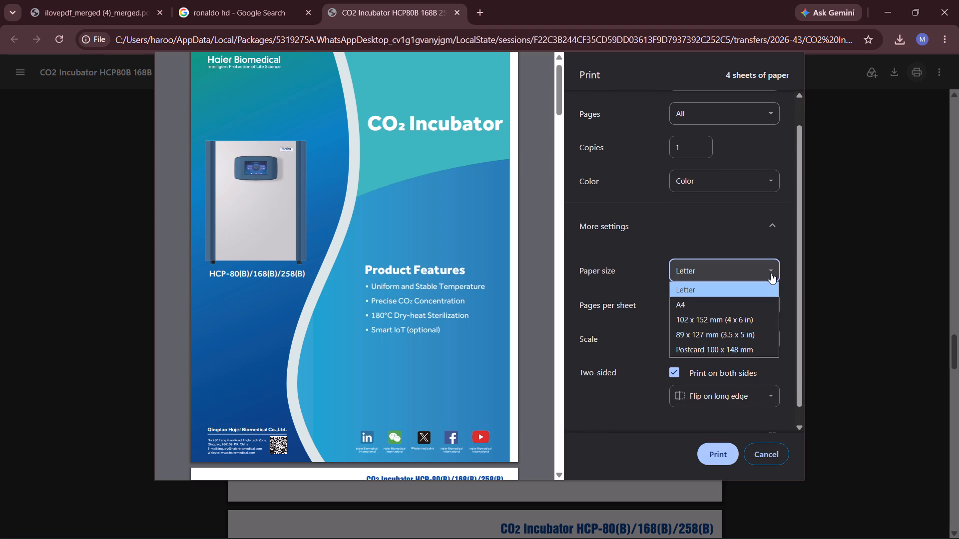
{"action": "left_click", "coordinate": [760, 305]}
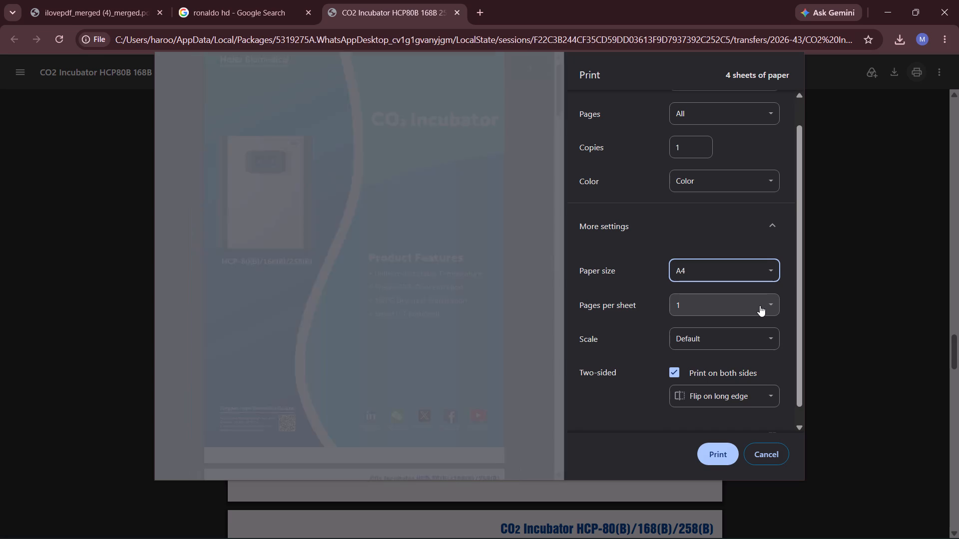
Examine the brochure pages in the A4 print preview and return to the cover page.
{"action": "scroll", "coordinate": [417, 296], "scroll_direction": "down", "scroll_amount": 4}
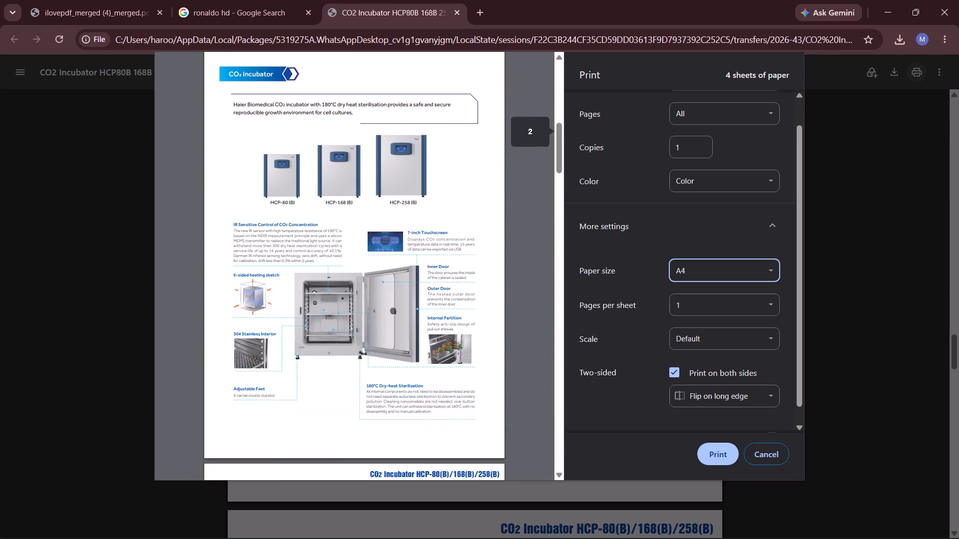
{"action": "scroll", "coordinate": [417, 296], "scroll_direction": "down", "scroll_amount": 8}
{"action": "scroll", "coordinate": [417, 296], "scroll_direction": "up", "scroll_amount": 2}
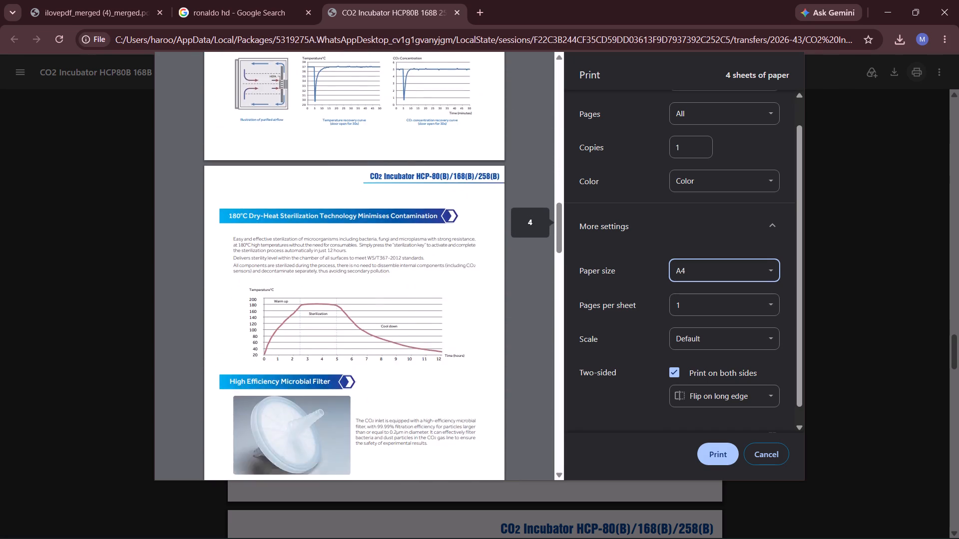
{"action": "scroll", "coordinate": [417, 296], "scroll_direction": "up", "scroll_amount": 12}
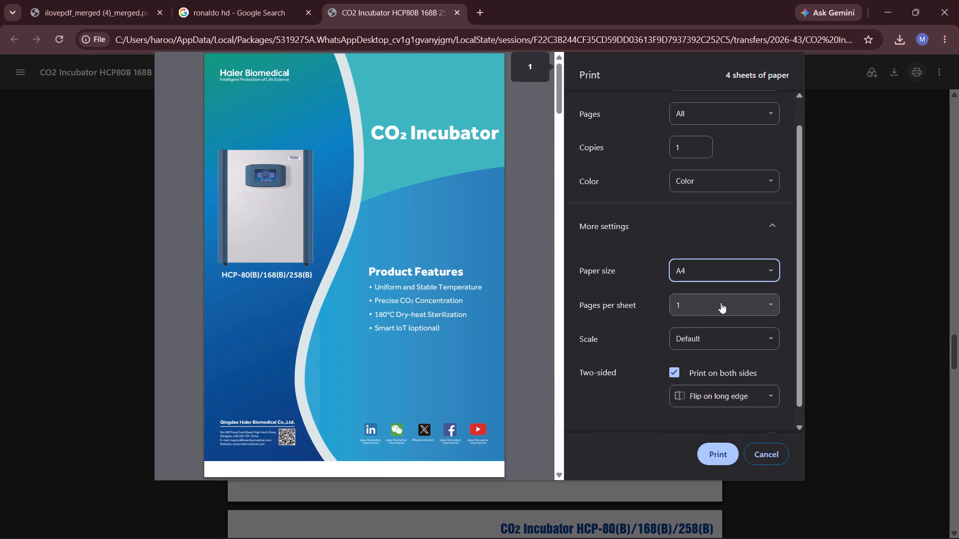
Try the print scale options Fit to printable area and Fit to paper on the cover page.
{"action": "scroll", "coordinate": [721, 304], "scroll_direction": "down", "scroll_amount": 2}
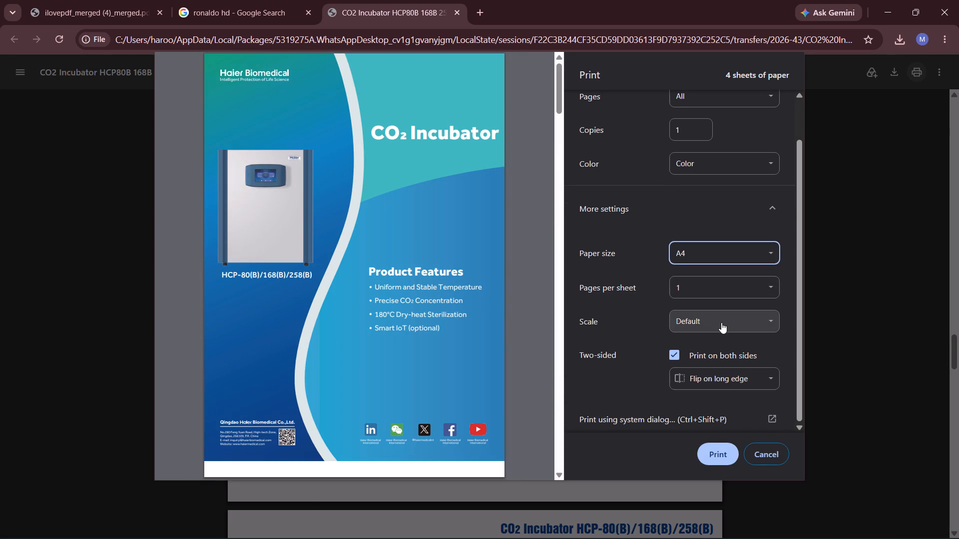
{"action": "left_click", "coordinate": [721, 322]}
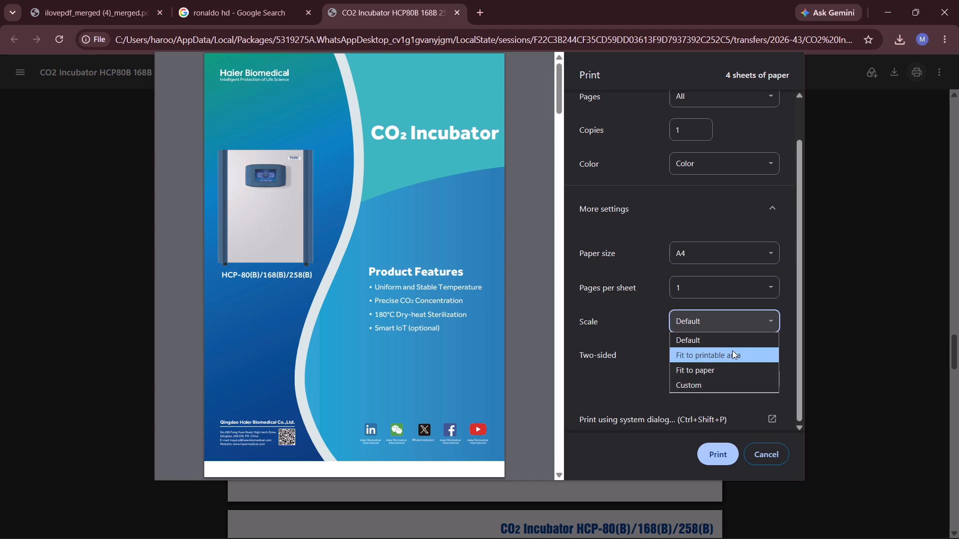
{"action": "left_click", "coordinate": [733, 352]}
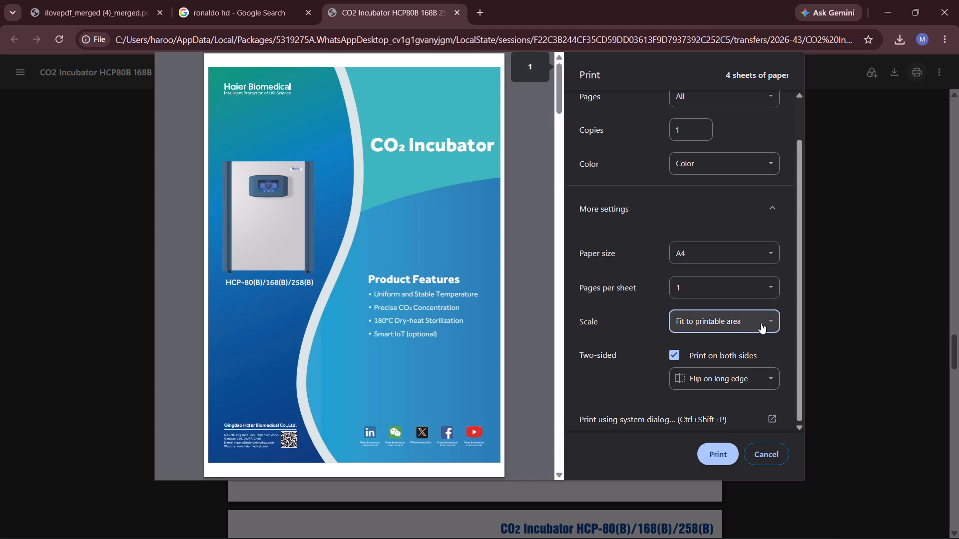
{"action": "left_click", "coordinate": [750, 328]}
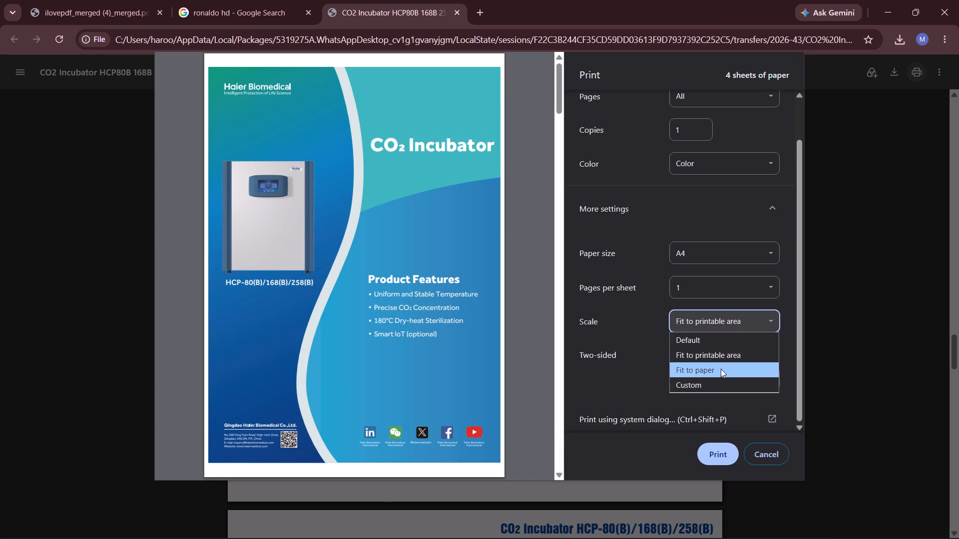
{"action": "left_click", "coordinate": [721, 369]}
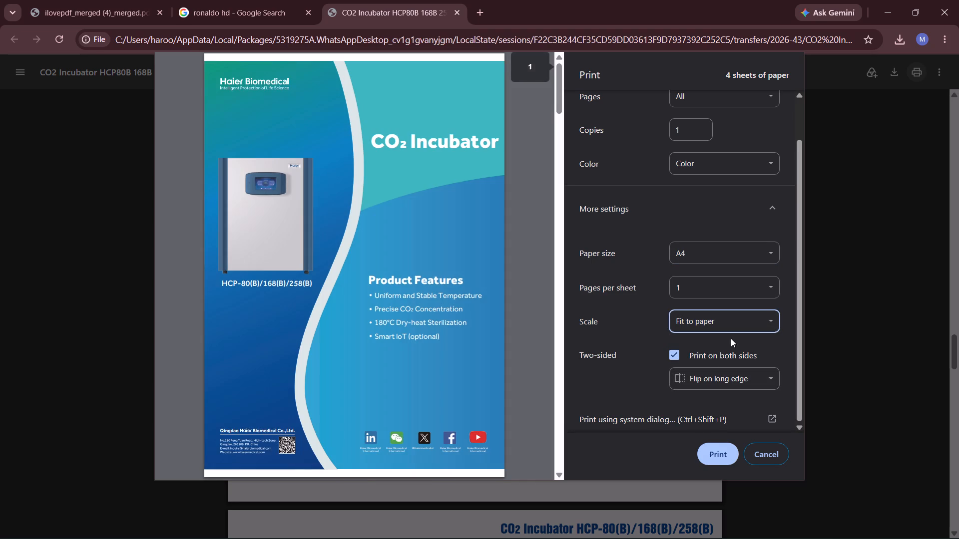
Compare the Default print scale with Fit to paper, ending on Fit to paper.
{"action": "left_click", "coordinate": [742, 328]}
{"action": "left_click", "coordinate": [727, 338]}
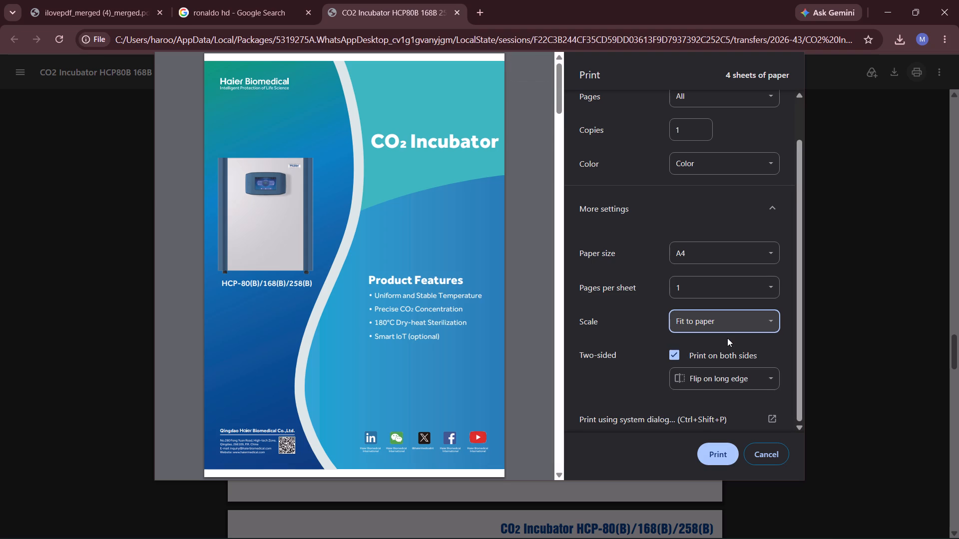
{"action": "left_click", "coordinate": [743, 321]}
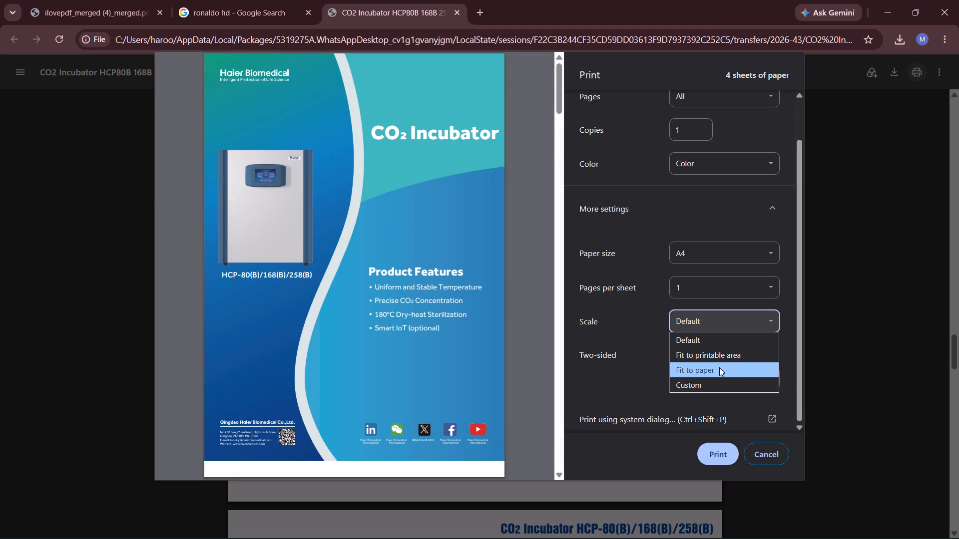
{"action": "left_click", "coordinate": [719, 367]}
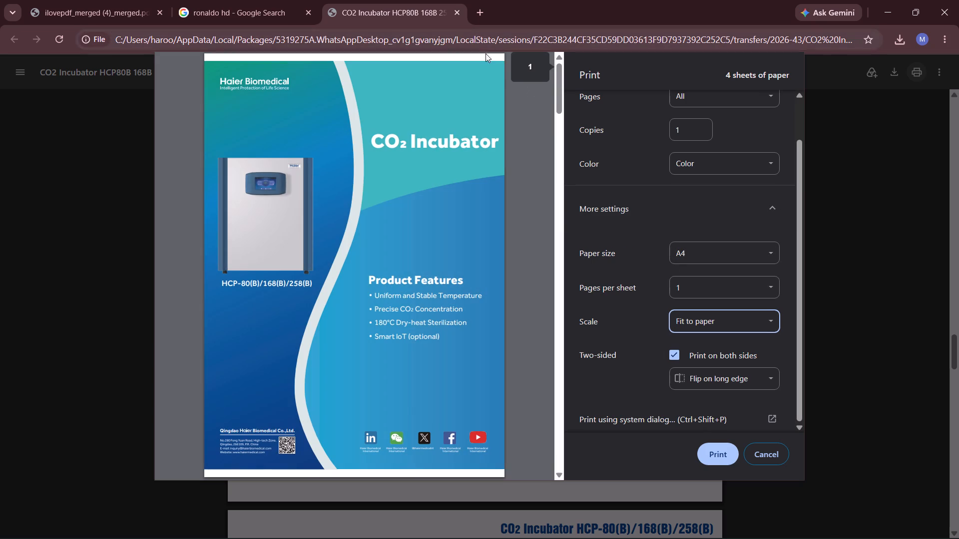
Switch the print scale to Custom and set it to 120.
{"action": "left_click", "coordinate": [673, 322]}
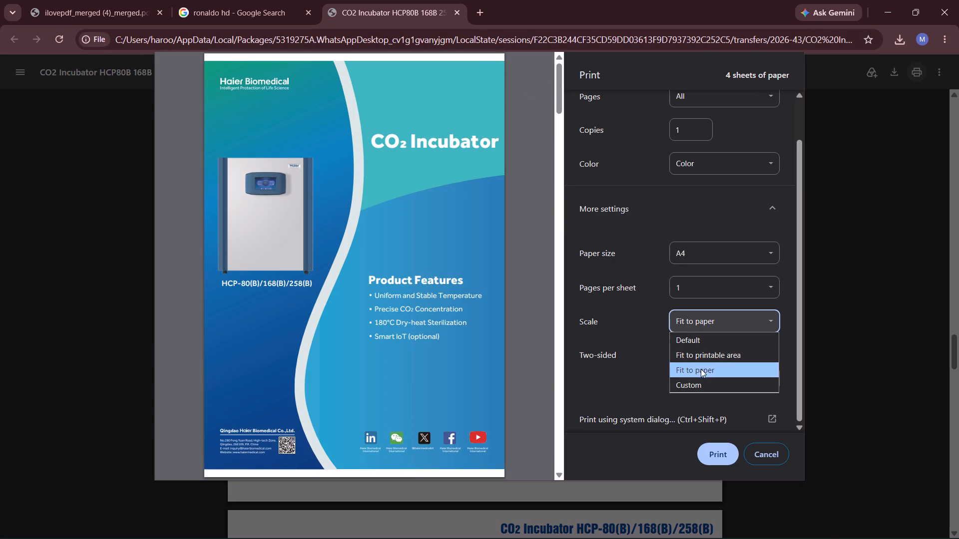
{"action": "left_click", "coordinate": [704, 383]}
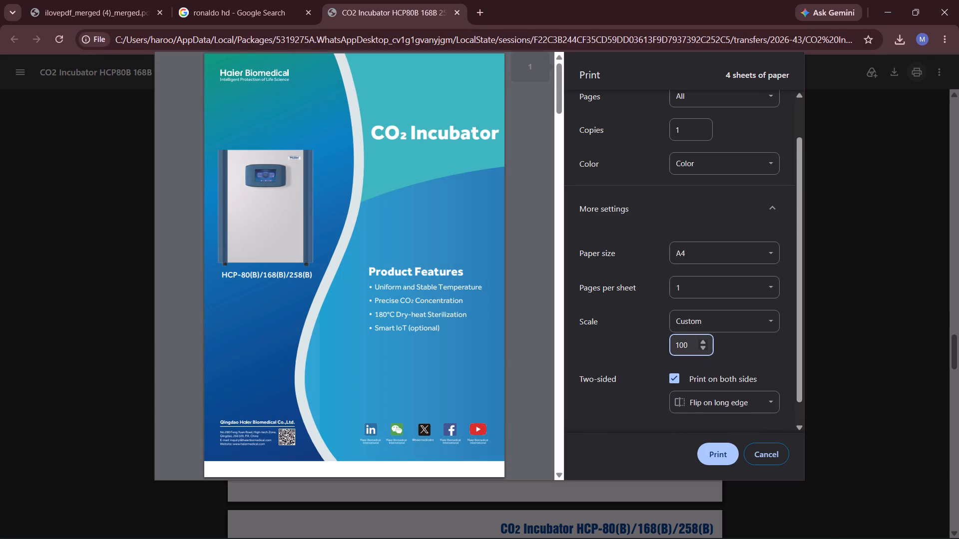
{"action": "key", "text": "BackSpace"}
{"action": "key", "text": "BackSpace"}
{"action": "key", "text": "BackSpace"}
{"action": "key", "text": "End"}
{"action": "key", "text": "Down"}
{"action": "key", "text": "Insert"}
{"action": "key", "text": "BackSpace"}
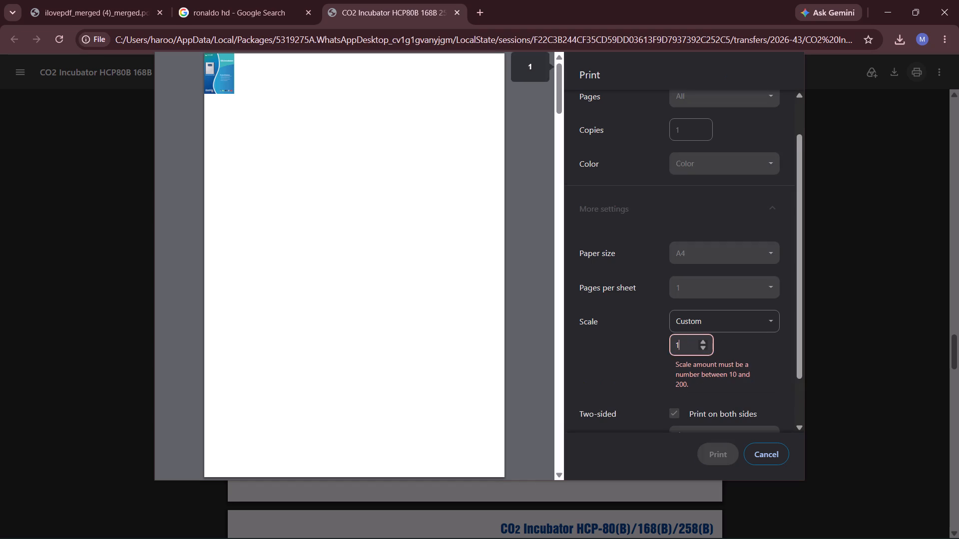
{"action": "key", "text": "Down"}
{"action": "key", "text": "Down"}
{"action": "key", "text": "End"}
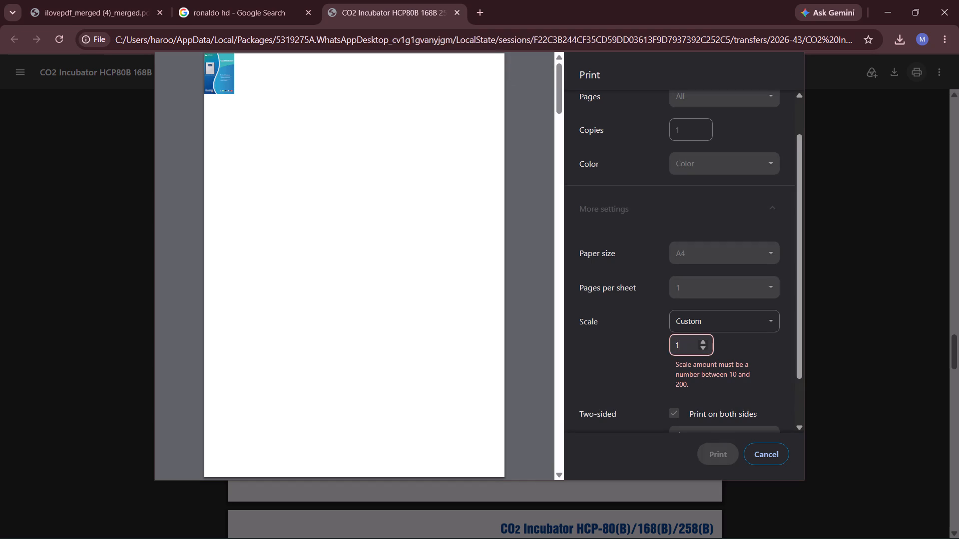
{"action": "key", "text": "Down"}
{"action": "key", "text": "Down"}
{"action": "key", "text": "End"}
{"action": "key", "text": "Down"}
{"action": "key", "text": "2"}
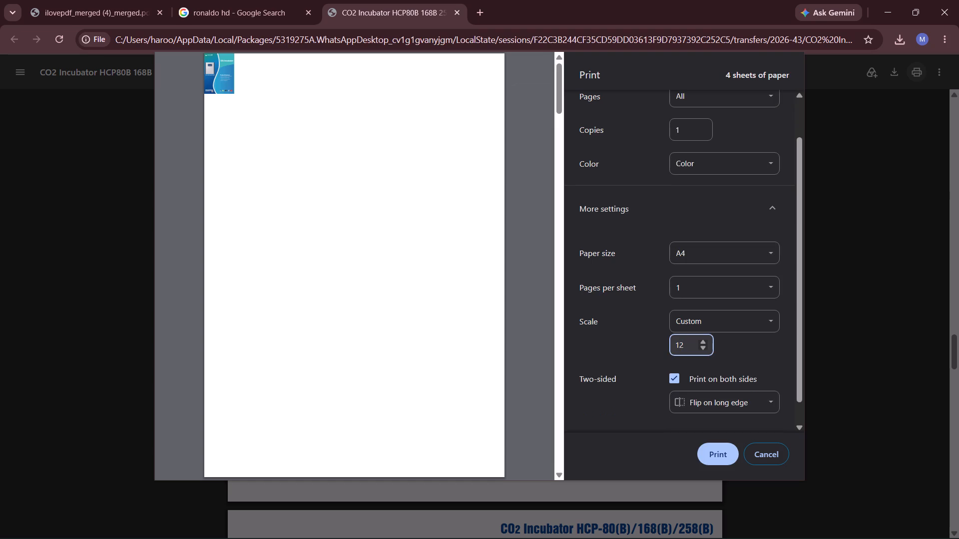
{"action": "key", "text": "0"}
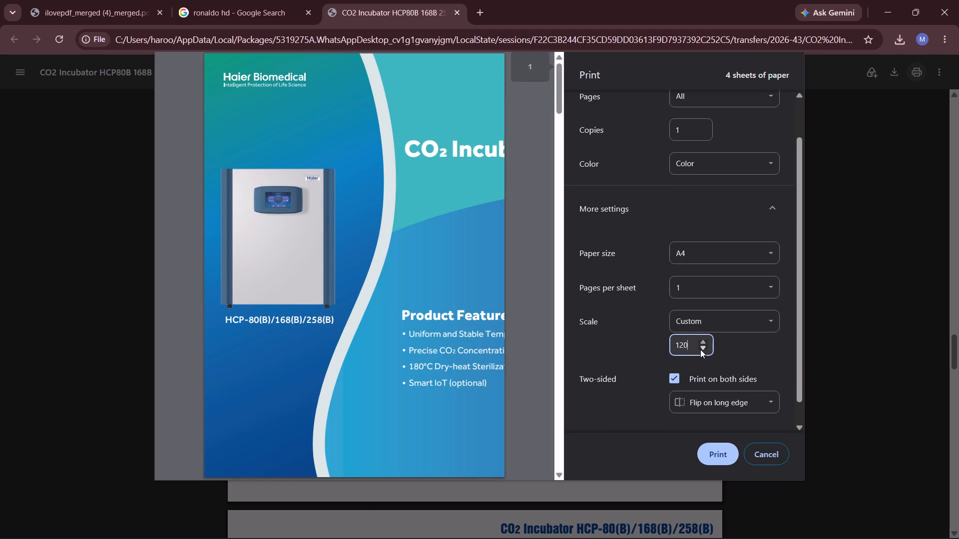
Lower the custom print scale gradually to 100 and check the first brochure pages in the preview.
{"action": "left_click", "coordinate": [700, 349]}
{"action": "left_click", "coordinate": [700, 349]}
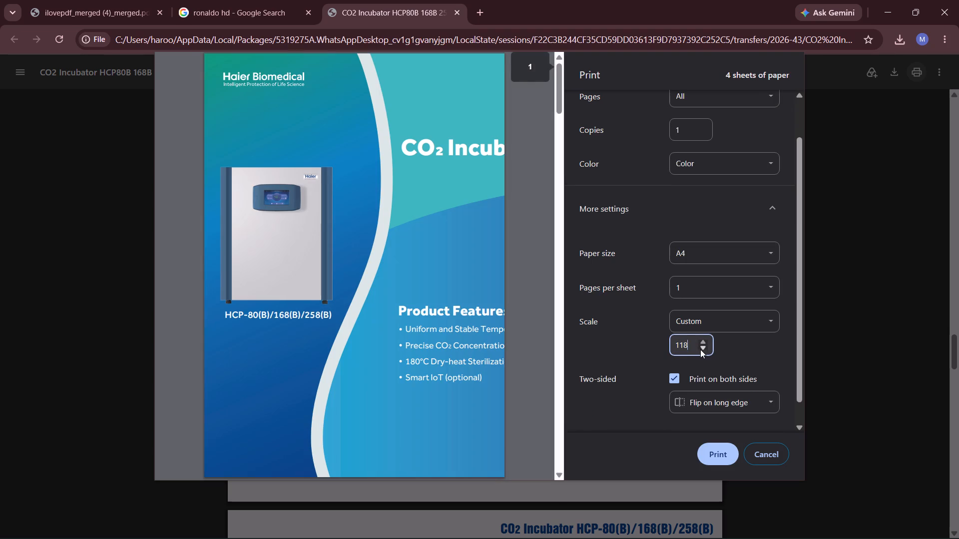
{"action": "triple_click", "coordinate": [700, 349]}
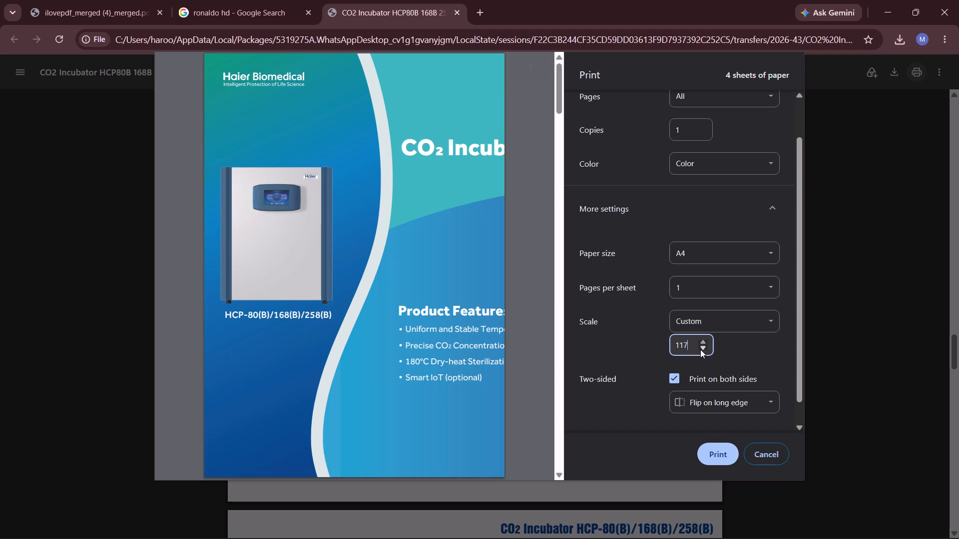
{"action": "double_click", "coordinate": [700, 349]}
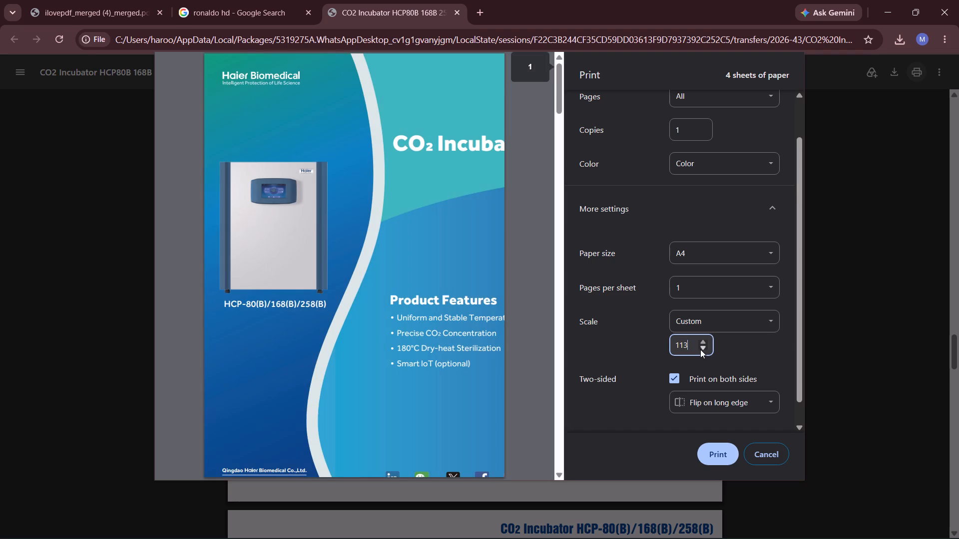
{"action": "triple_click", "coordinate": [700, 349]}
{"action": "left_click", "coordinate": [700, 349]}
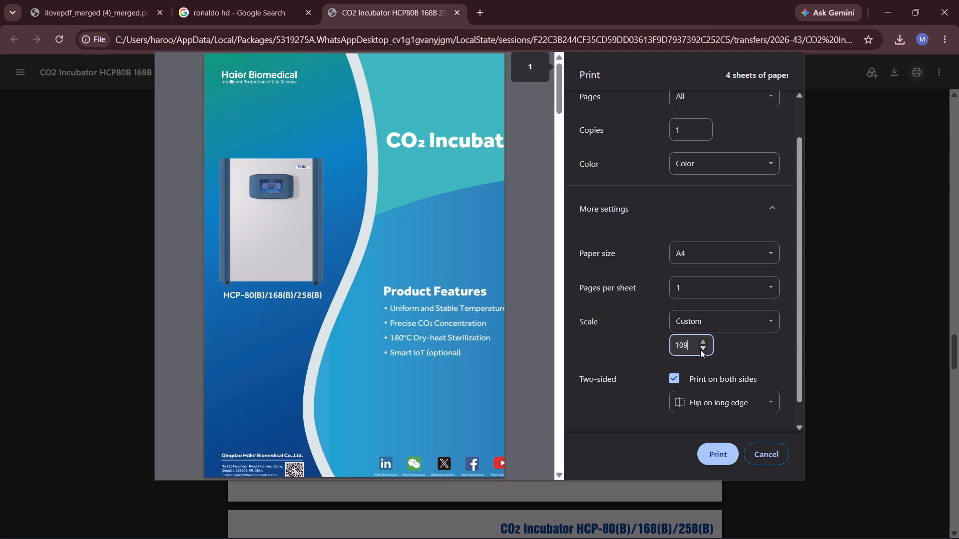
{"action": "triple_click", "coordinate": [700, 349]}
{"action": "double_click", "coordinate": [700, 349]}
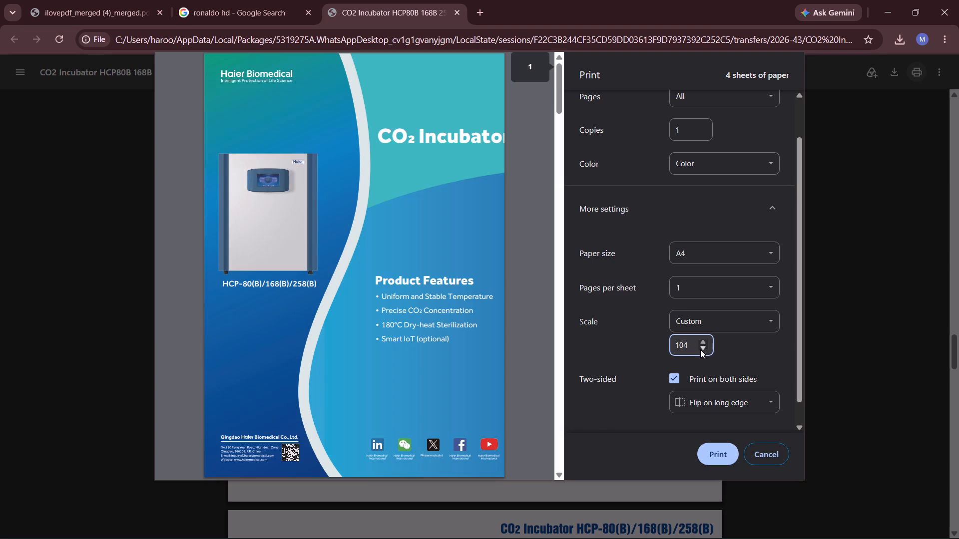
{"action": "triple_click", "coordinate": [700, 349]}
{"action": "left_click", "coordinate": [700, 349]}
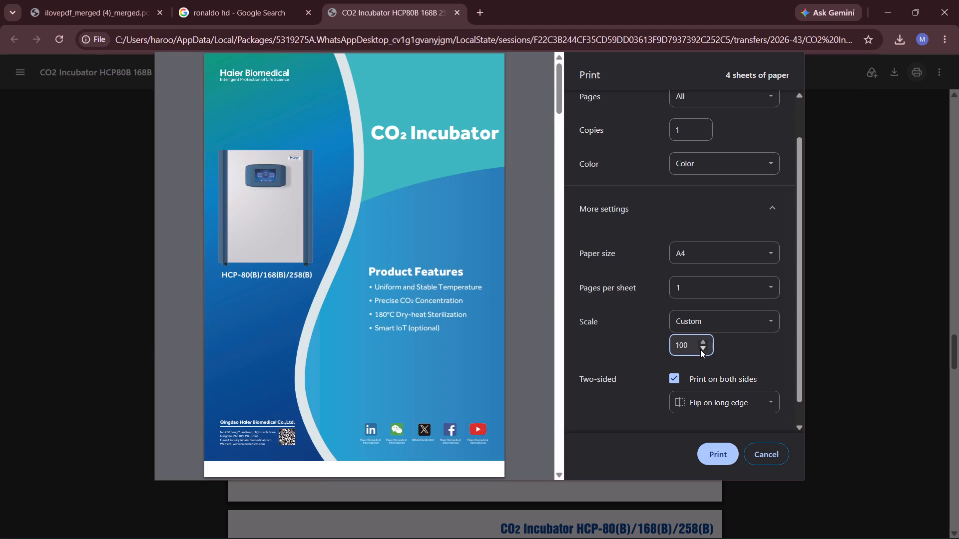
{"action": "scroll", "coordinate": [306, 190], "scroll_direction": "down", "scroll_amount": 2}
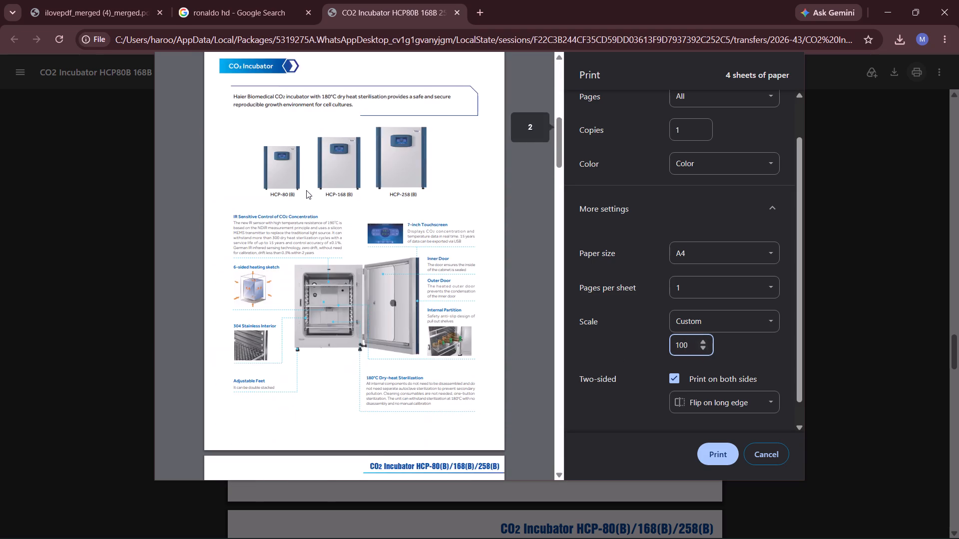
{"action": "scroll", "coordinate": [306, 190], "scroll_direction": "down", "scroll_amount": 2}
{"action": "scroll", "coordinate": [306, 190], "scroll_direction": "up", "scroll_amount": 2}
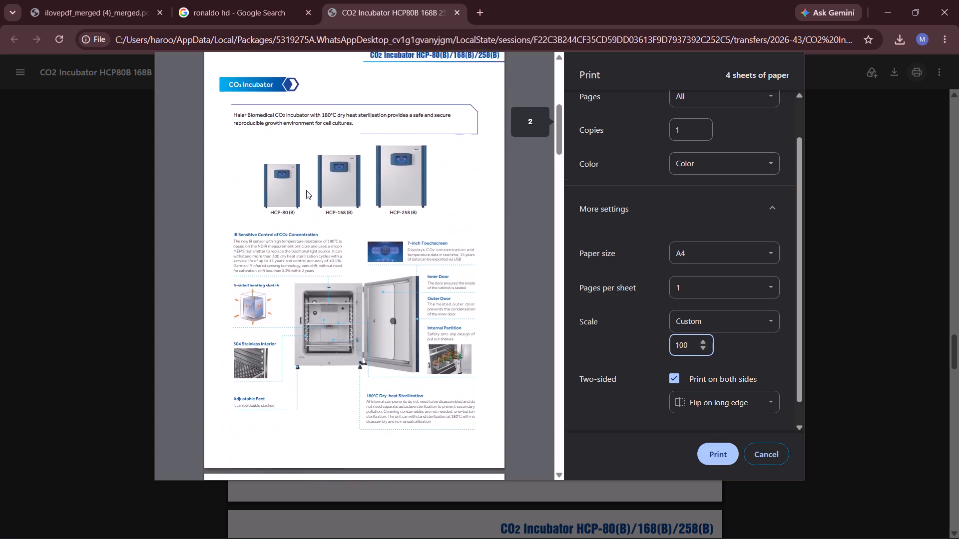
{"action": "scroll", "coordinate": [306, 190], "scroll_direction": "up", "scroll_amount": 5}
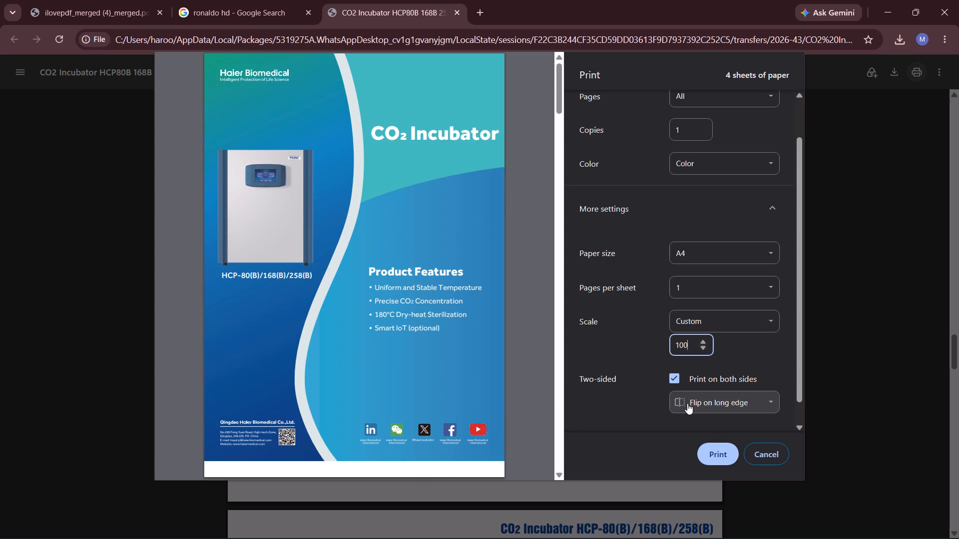
Set the print scale back to Fit to paper.
{"action": "scroll", "coordinate": [699, 398], "scroll_direction": "down", "scroll_amount": 5}
{"action": "scroll", "coordinate": [699, 396], "scroll_direction": "up", "scroll_amount": 1}
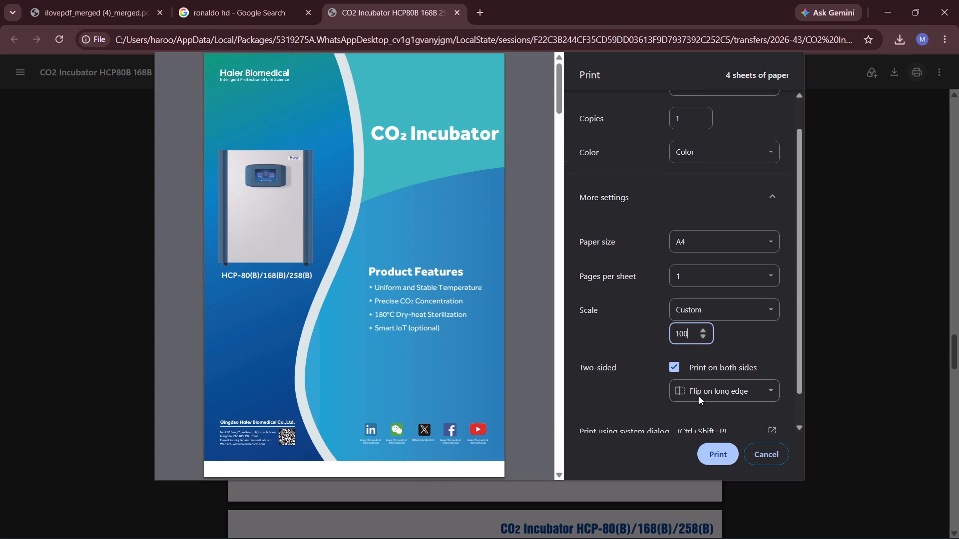
{"action": "scroll", "coordinate": [699, 396], "scroll_direction": "up", "scroll_amount": 1}
{"action": "left_click", "coordinate": [728, 212]}
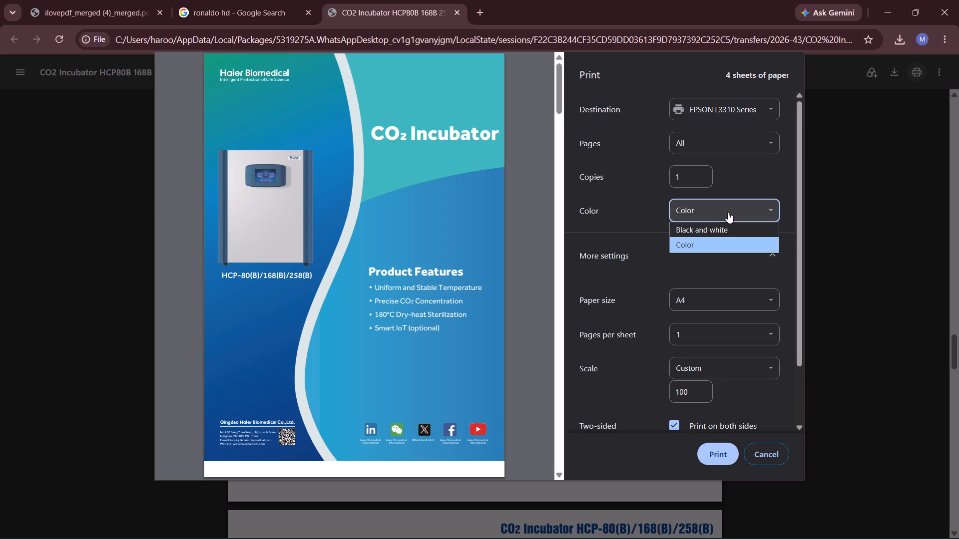
{"action": "left_click", "coordinate": [753, 362]}
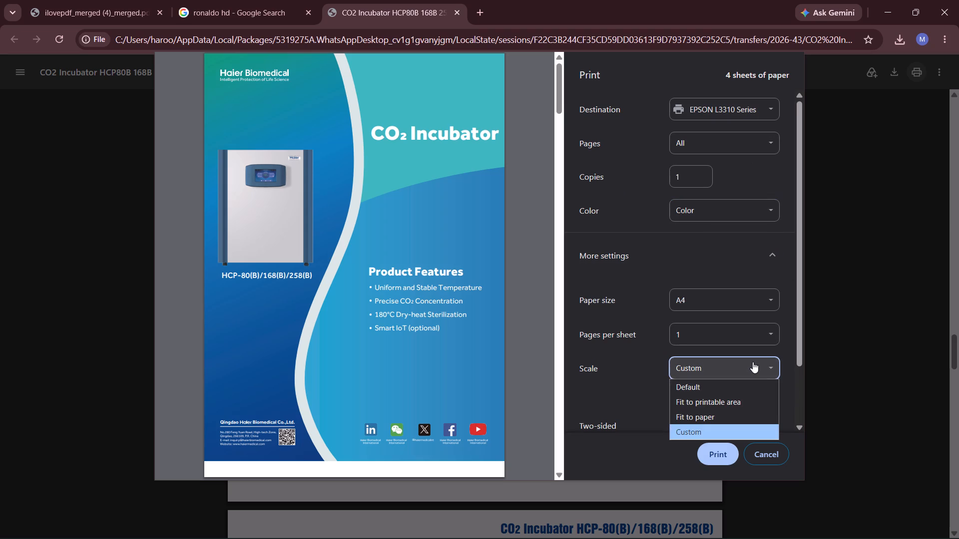
{"action": "left_click", "coordinate": [714, 416]}
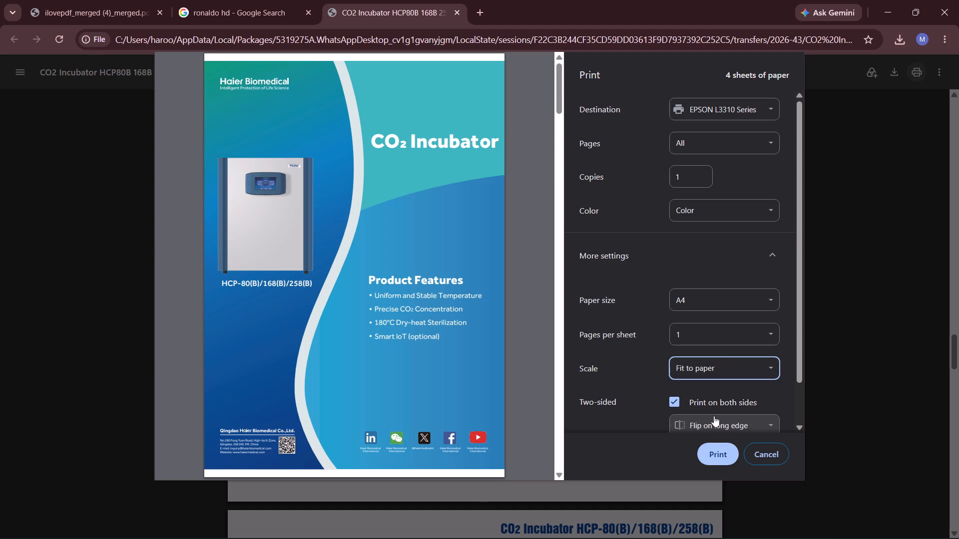
Examine the brochure pages in the preview with the Fit to paper scale and return to the cover page.
{"action": "scroll", "coordinate": [714, 416], "scroll_direction": "down", "scroll_amount": 3}
{"action": "scroll", "coordinate": [519, 430], "scroll_direction": "down", "scroll_amount": 3}
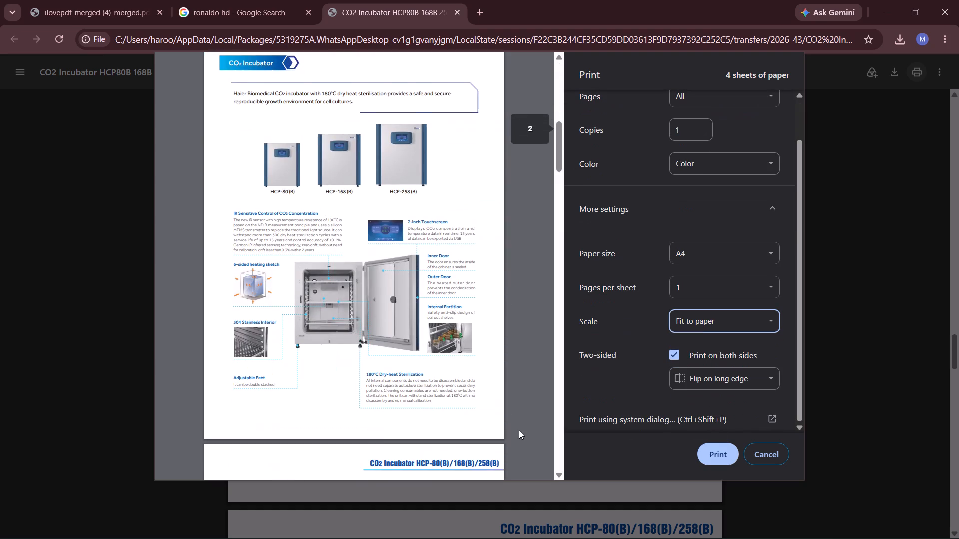
{"action": "scroll", "coordinate": [519, 430], "scroll_direction": "down", "scroll_amount": 1}
{"action": "scroll", "coordinate": [519, 430], "scroll_direction": "up", "scroll_amount": 2}
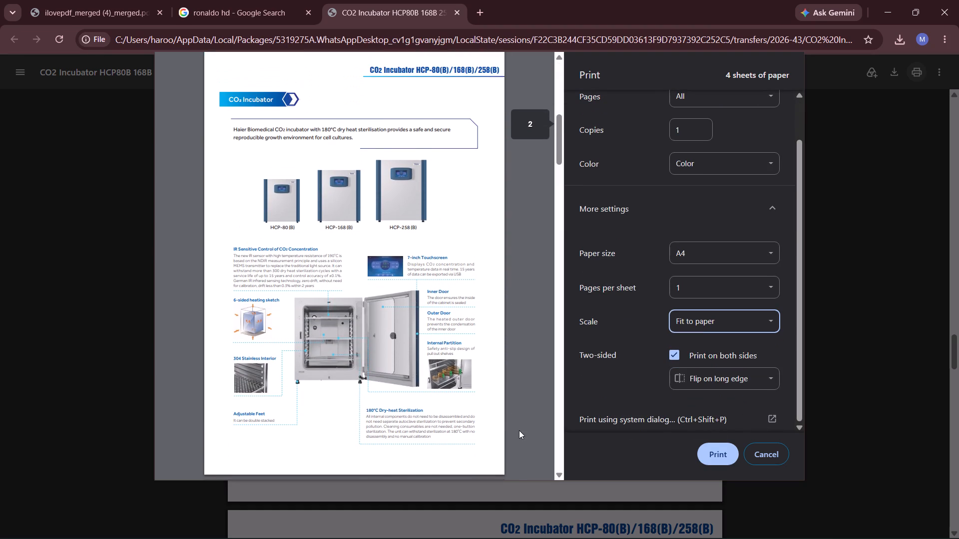
{"action": "scroll", "coordinate": [519, 430], "scroll_direction": "up", "scroll_amount": 6}
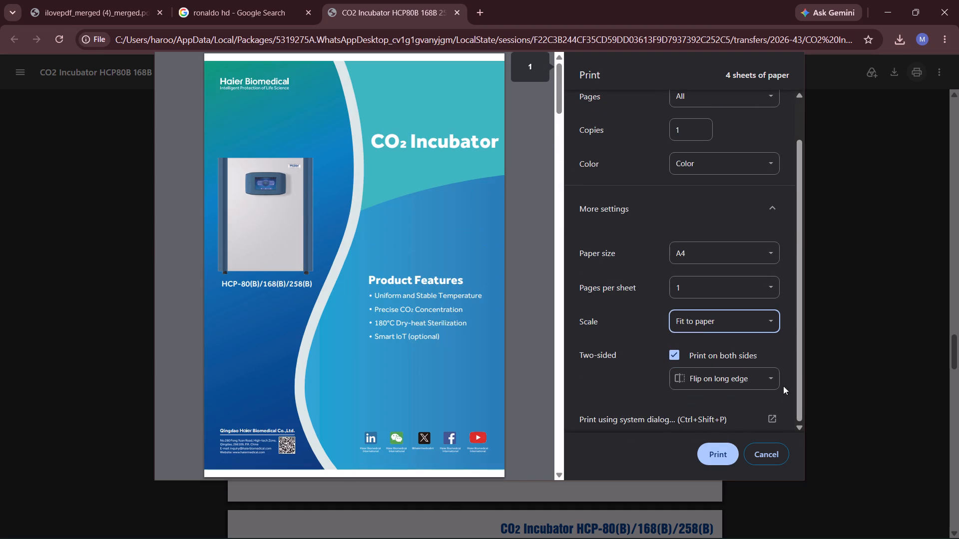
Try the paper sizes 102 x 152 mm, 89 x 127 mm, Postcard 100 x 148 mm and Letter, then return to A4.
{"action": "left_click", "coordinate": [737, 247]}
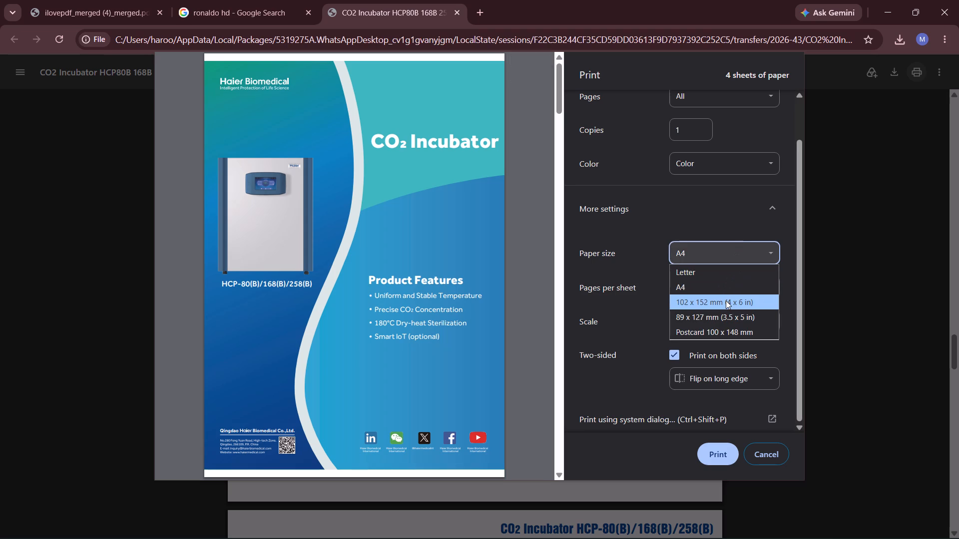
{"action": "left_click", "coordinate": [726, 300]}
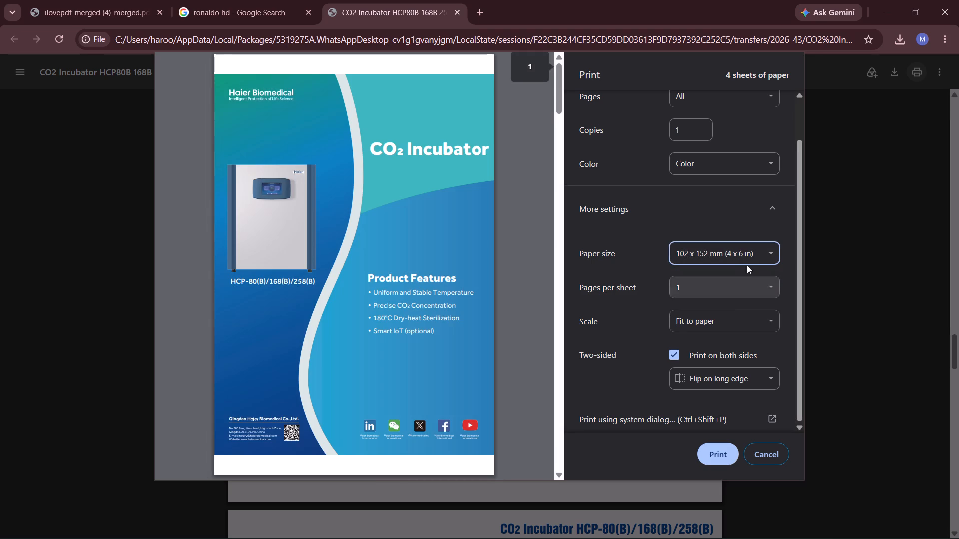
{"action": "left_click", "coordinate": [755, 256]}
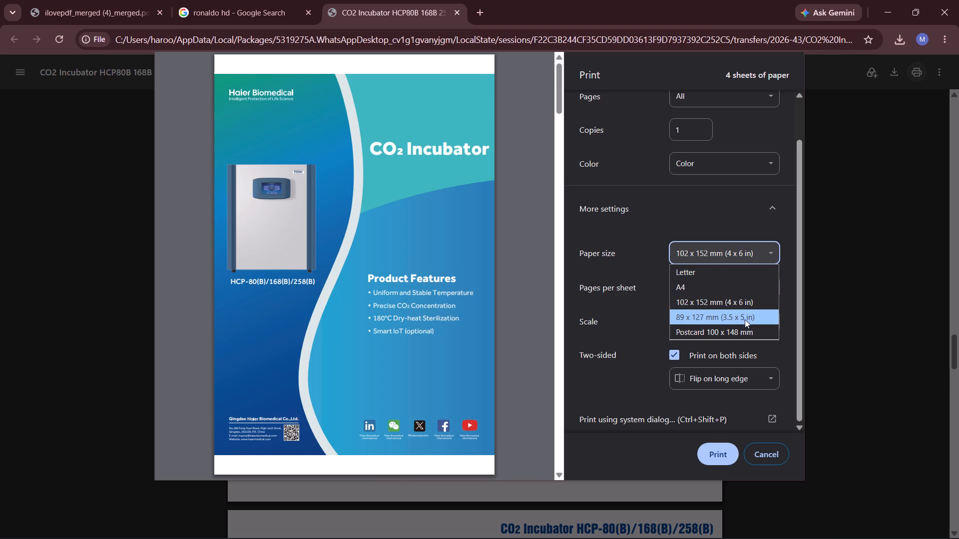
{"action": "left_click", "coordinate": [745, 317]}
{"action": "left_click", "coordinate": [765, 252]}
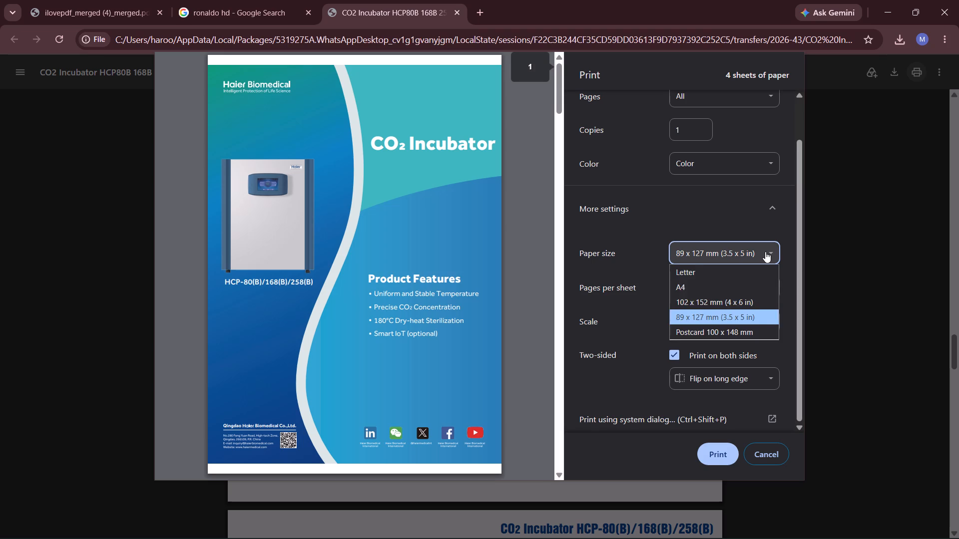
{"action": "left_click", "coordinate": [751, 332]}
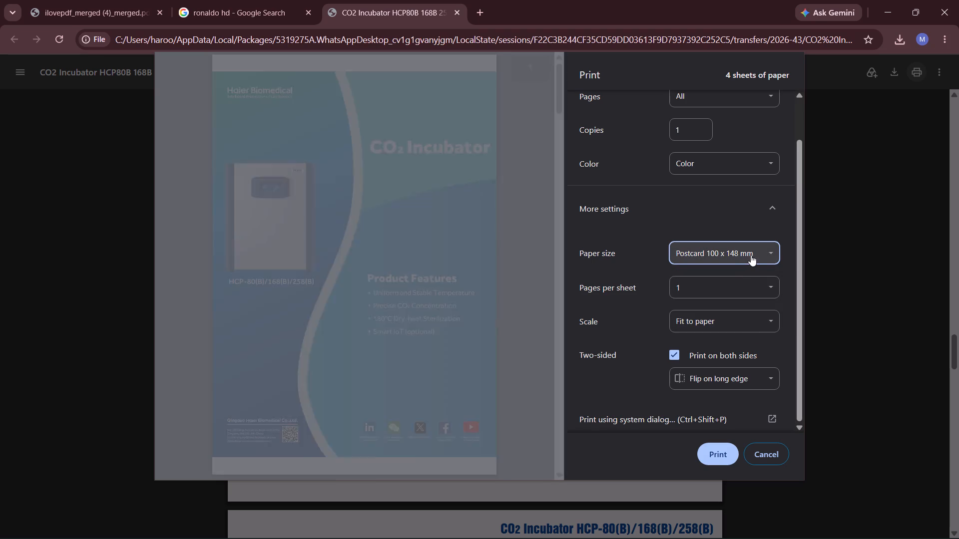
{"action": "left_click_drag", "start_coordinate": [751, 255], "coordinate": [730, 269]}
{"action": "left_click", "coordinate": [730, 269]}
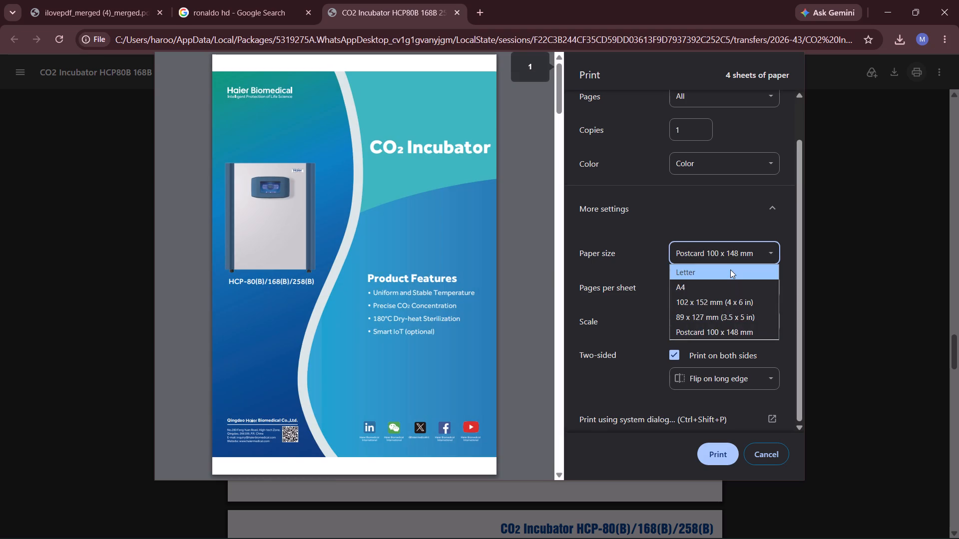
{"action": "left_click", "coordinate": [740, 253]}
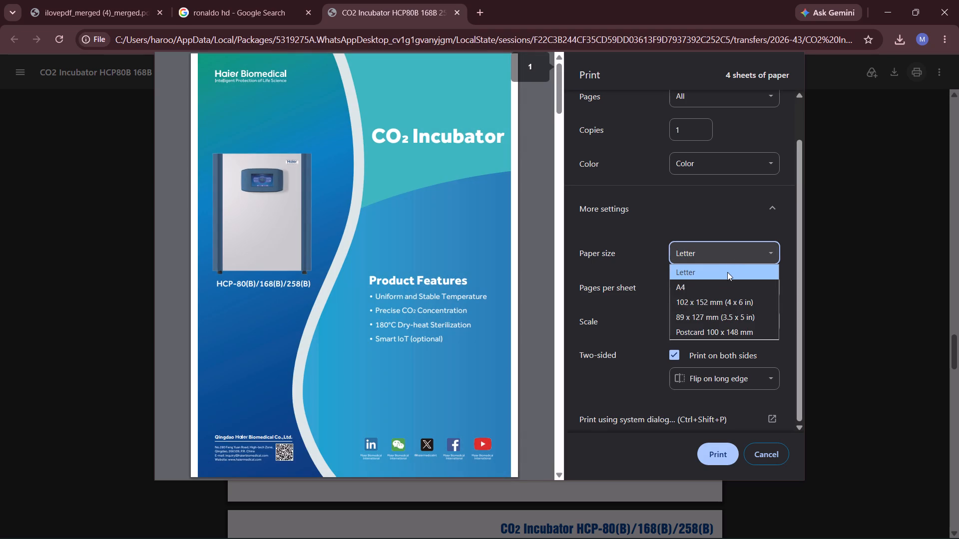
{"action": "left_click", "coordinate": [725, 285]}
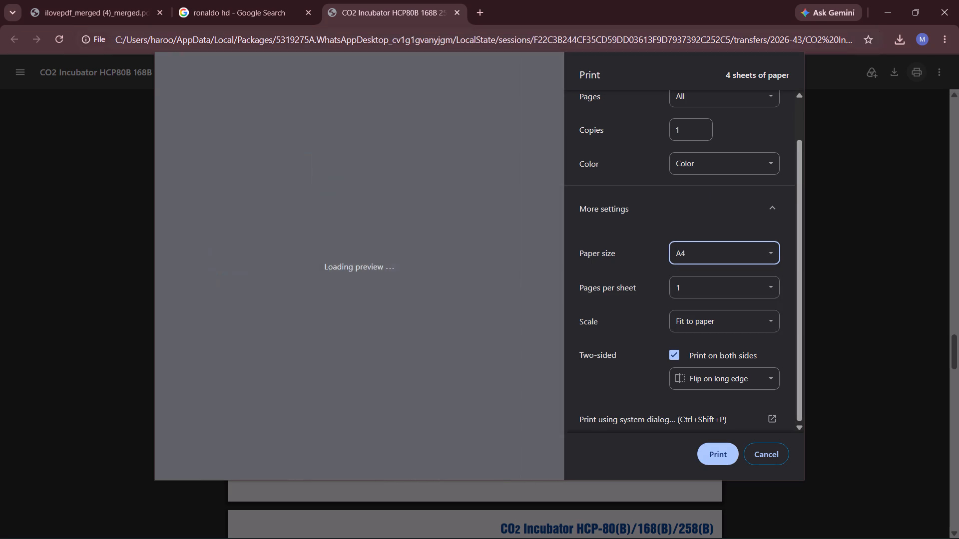
Check the two-sided flip options, keep Flip on long edge, and send the brochure to the printer.
{"action": "scroll", "coordinate": [691, 166], "scroll_direction": "up", "scroll_amount": 2}
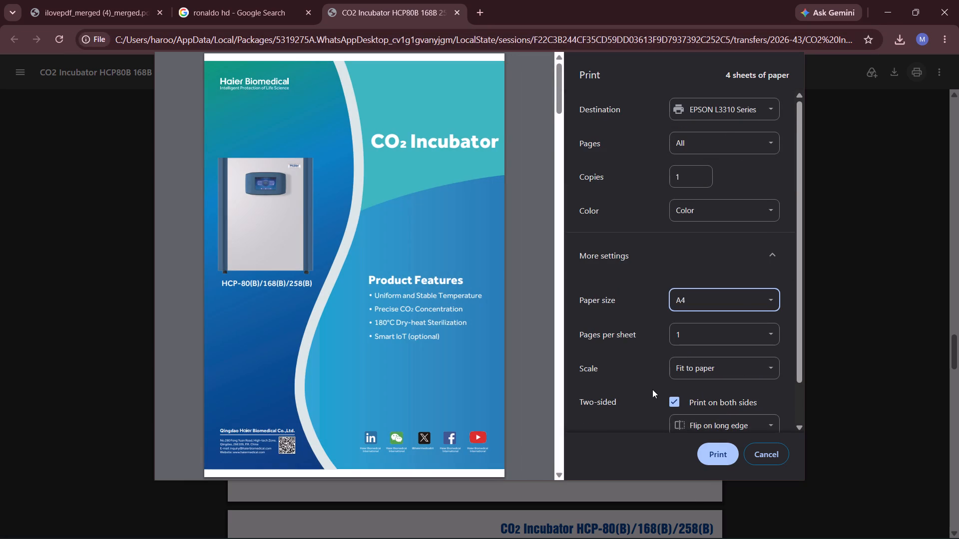
{"action": "scroll", "coordinate": [652, 389], "scroll_direction": "down", "scroll_amount": 1}
{"action": "left_click", "coordinate": [737, 380]}
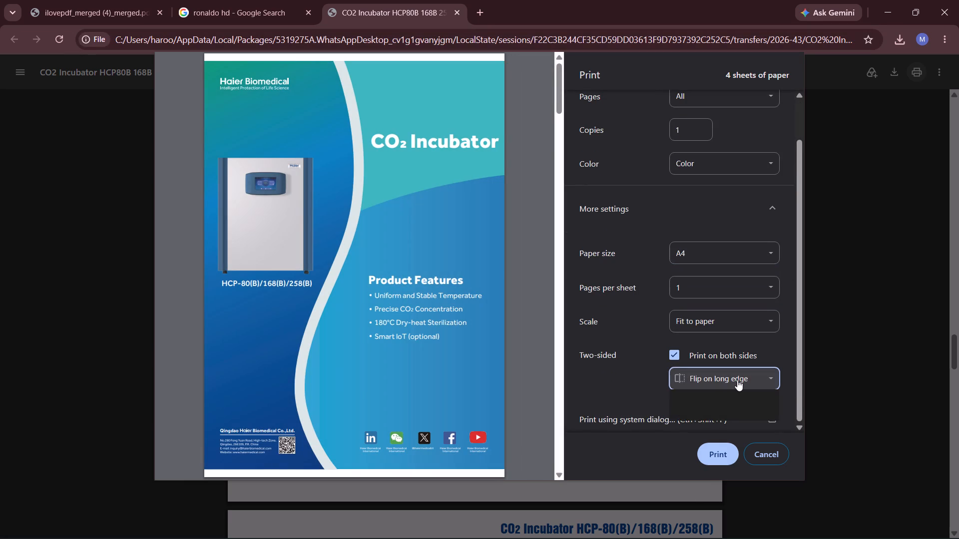
{"action": "scroll", "coordinate": [737, 380], "scroll_direction": "down", "scroll_amount": 1}
{"action": "left_click", "coordinate": [737, 380]}
{"action": "left_click", "coordinate": [737, 380]}
{"action": "left_click", "coordinate": [723, 458]}
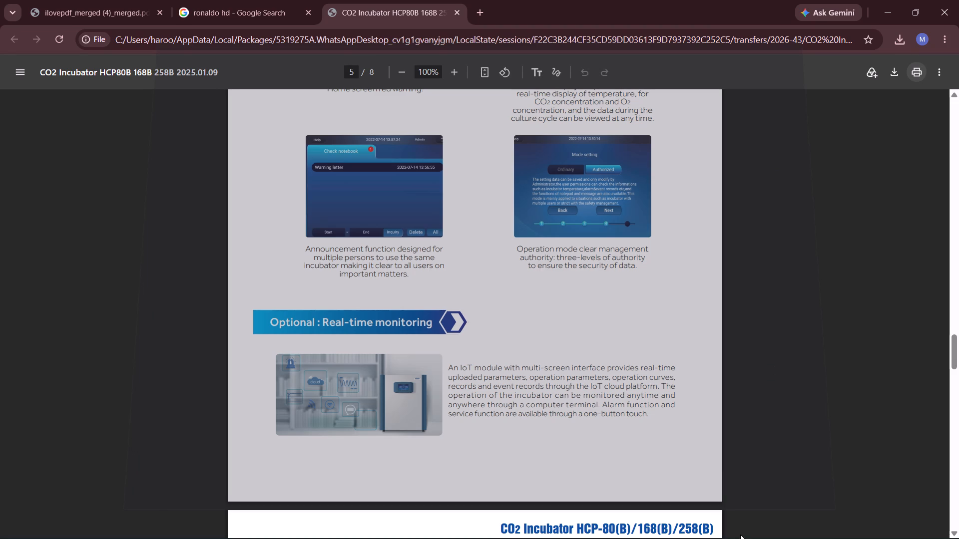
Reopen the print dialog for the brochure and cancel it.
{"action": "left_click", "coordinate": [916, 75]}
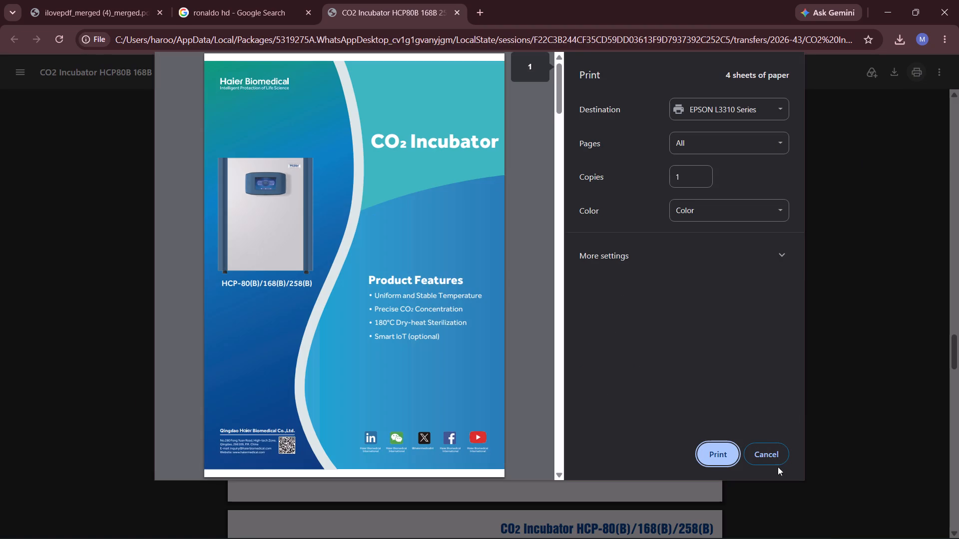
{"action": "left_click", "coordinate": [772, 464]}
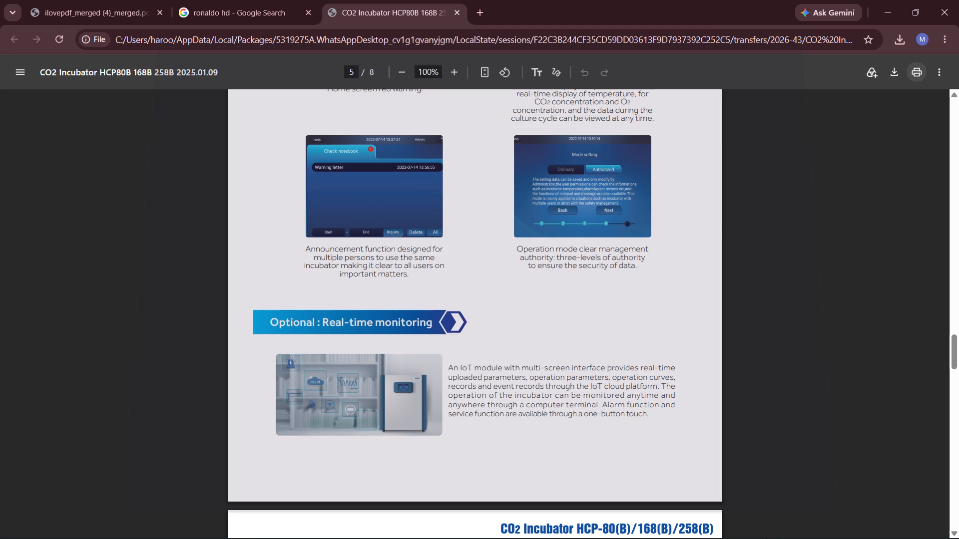
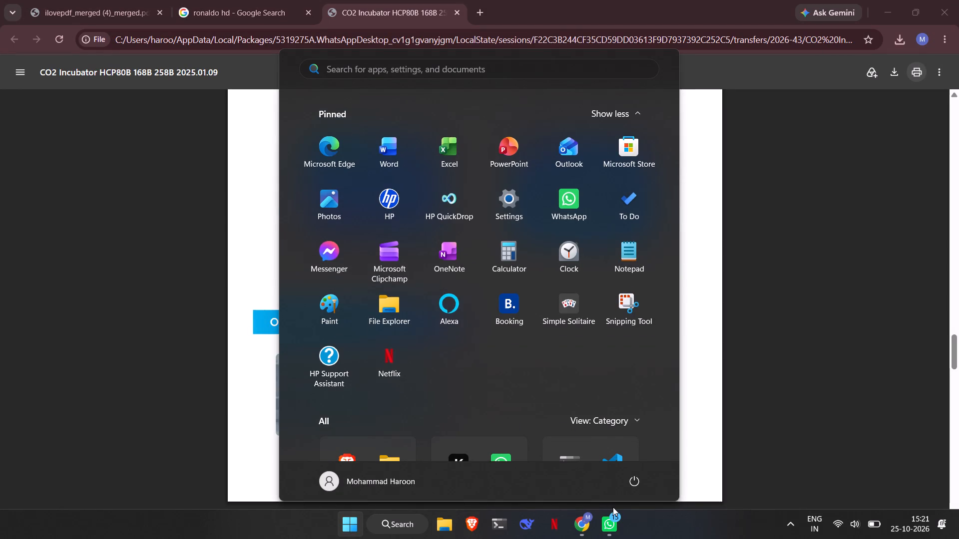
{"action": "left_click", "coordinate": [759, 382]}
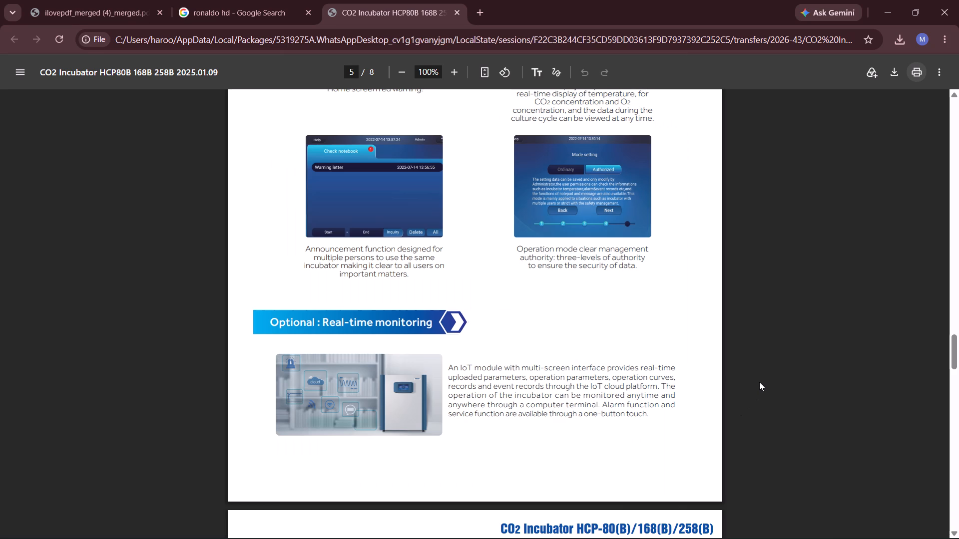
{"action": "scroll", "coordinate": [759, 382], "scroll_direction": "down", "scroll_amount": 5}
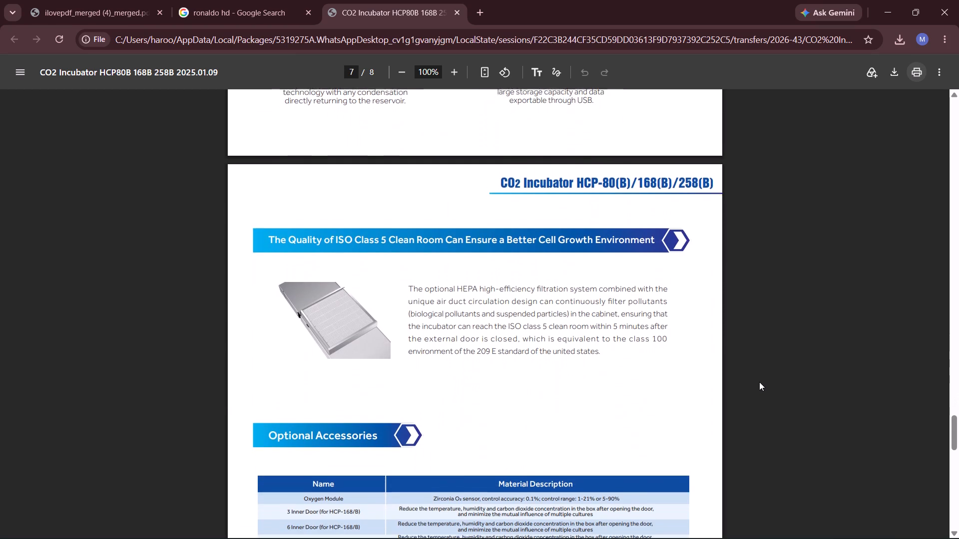
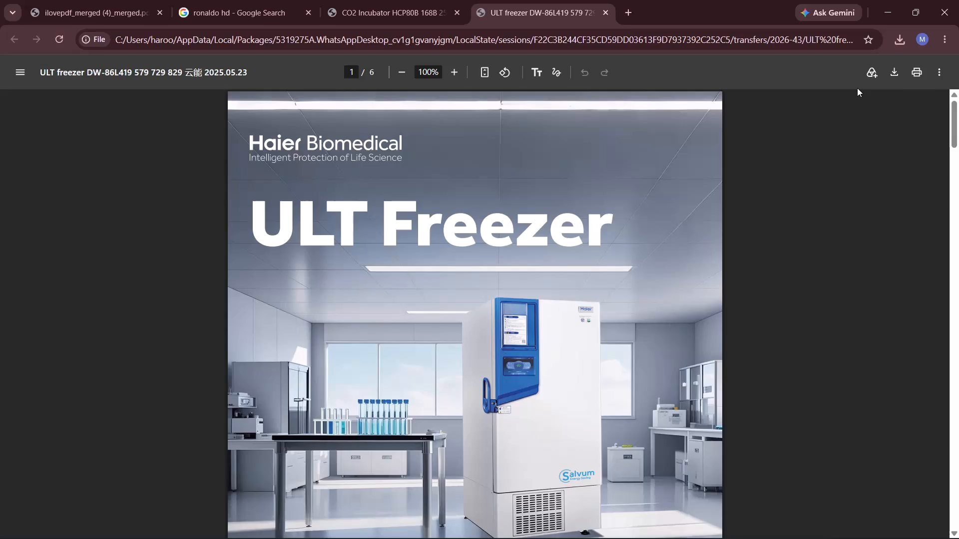
Open the print settings for the ULT Freezer brochure and expand the additional options.
{"action": "scroll", "coordinate": [561, 324], "scroll_direction": "down", "scroll_amount": 4}
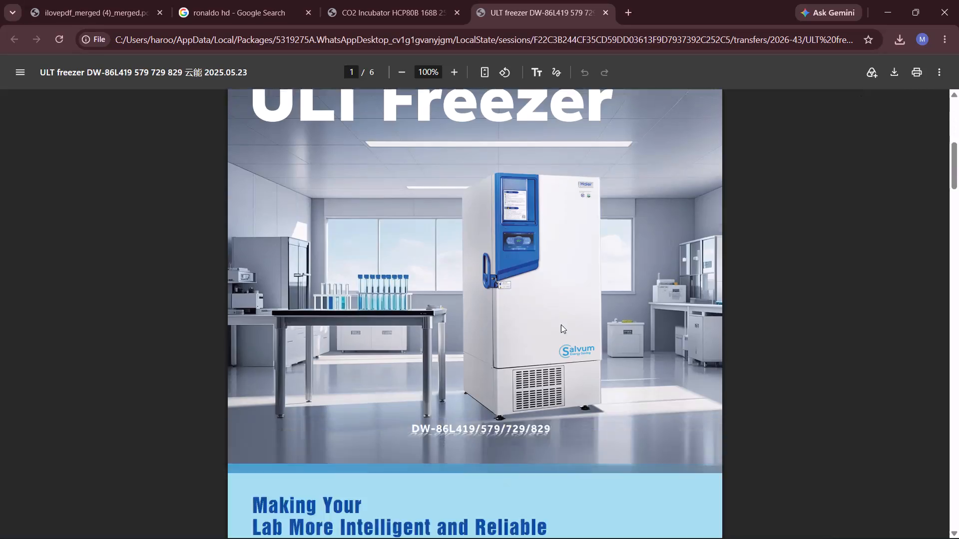
{"action": "scroll", "coordinate": [561, 324], "scroll_direction": "down", "scroll_amount": 19}
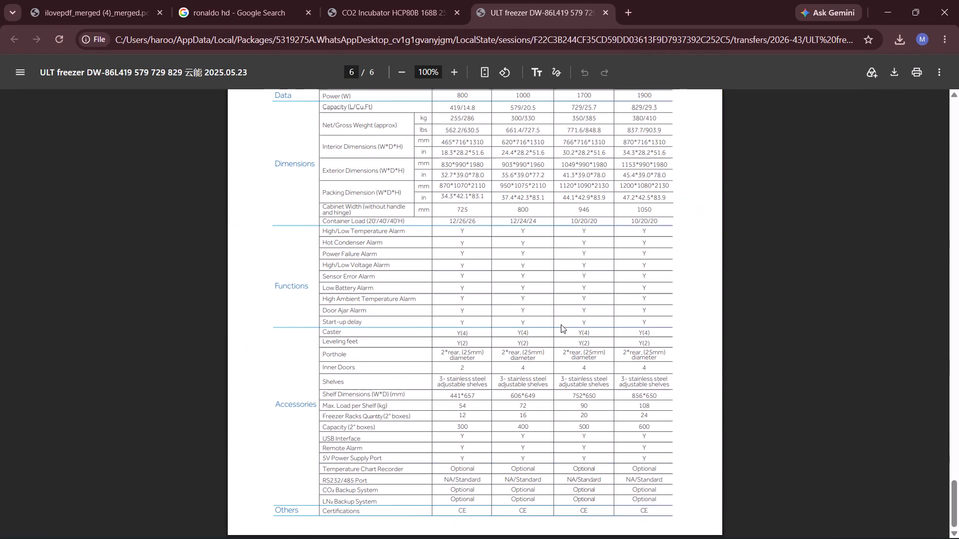
{"action": "scroll", "coordinate": [561, 324], "scroll_direction": "up", "scroll_amount": 6}
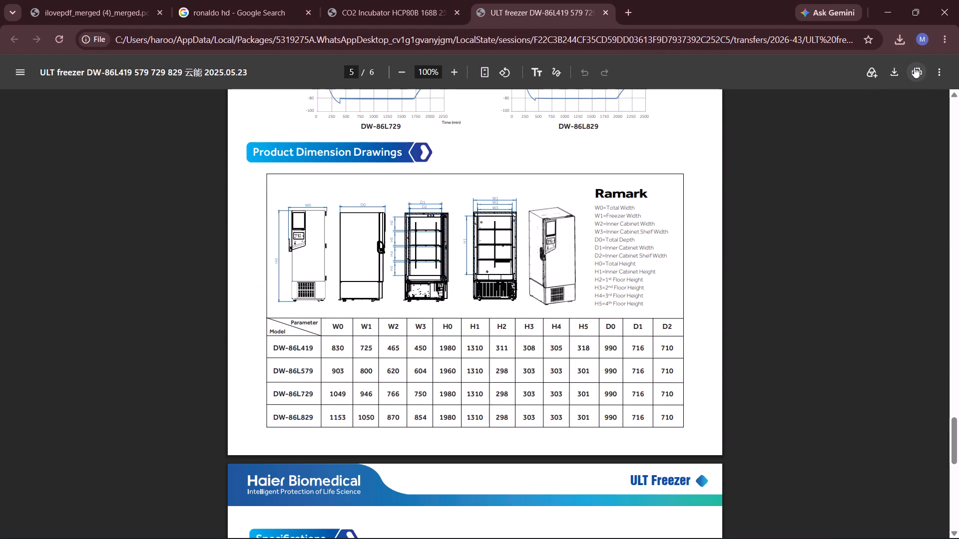
{"action": "left_click", "coordinate": [915, 66]}
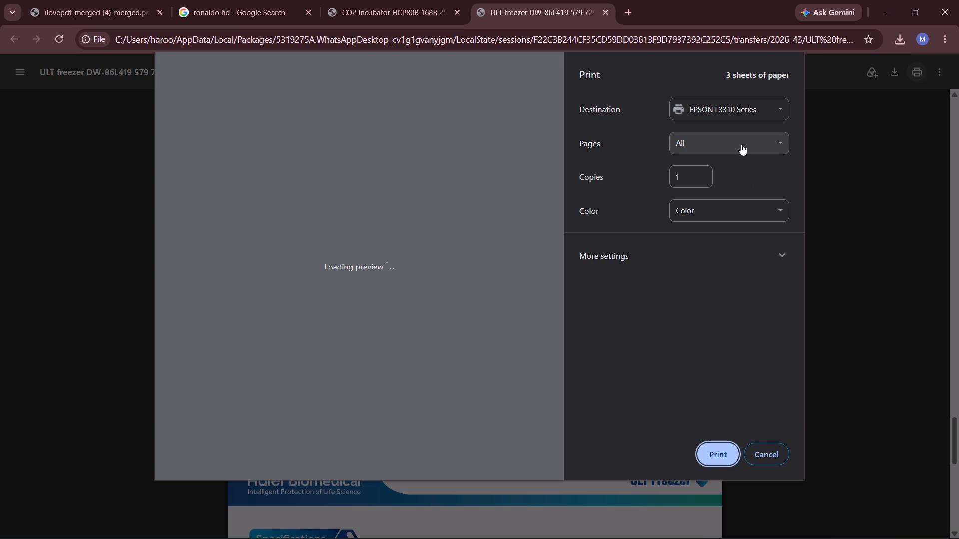
{"action": "left_click", "coordinate": [624, 261]}
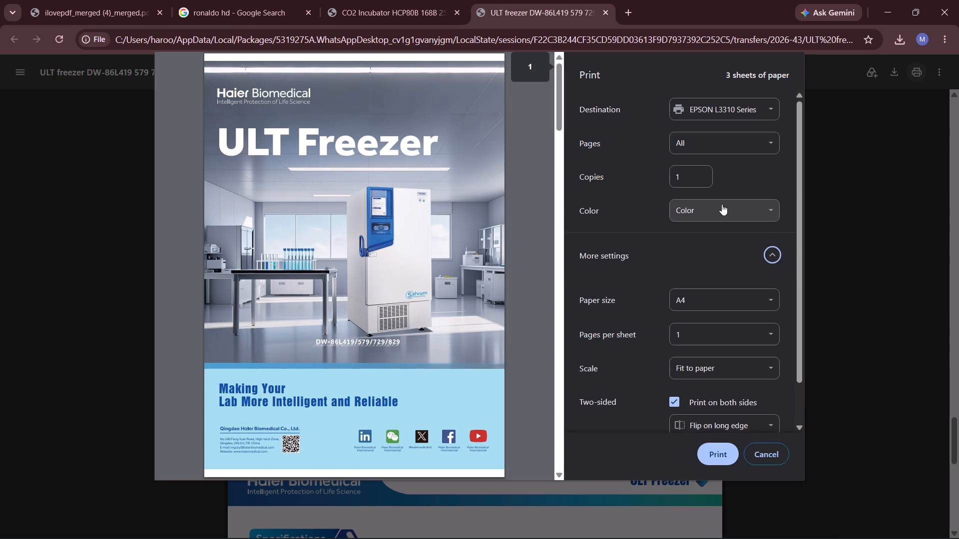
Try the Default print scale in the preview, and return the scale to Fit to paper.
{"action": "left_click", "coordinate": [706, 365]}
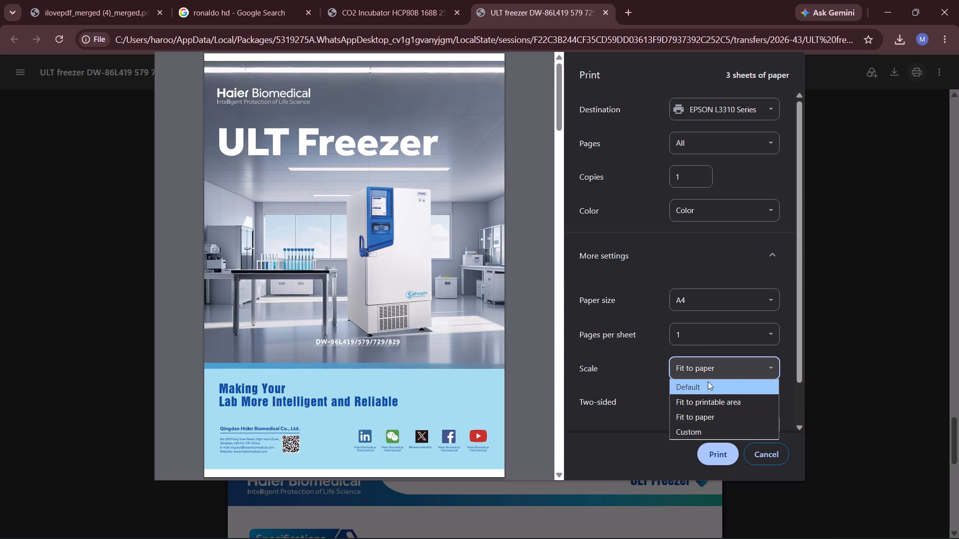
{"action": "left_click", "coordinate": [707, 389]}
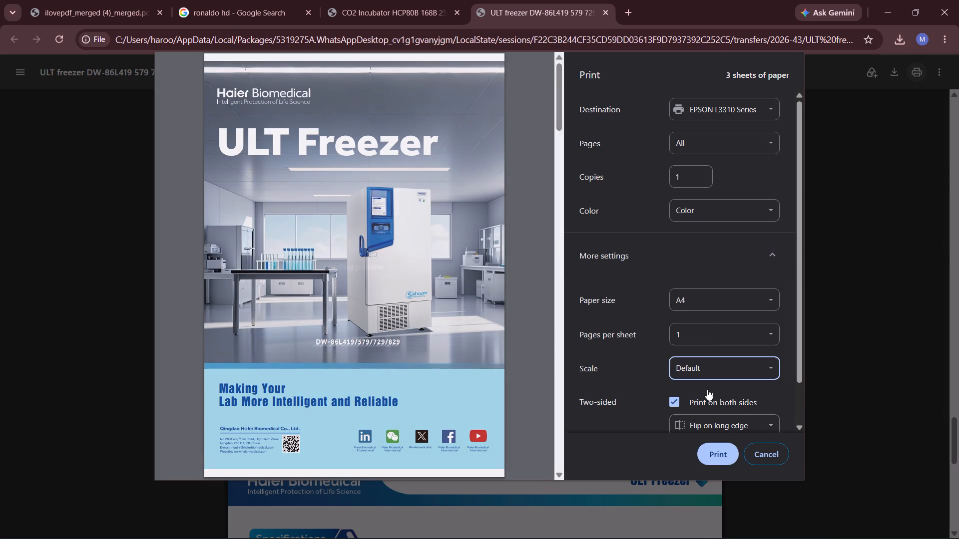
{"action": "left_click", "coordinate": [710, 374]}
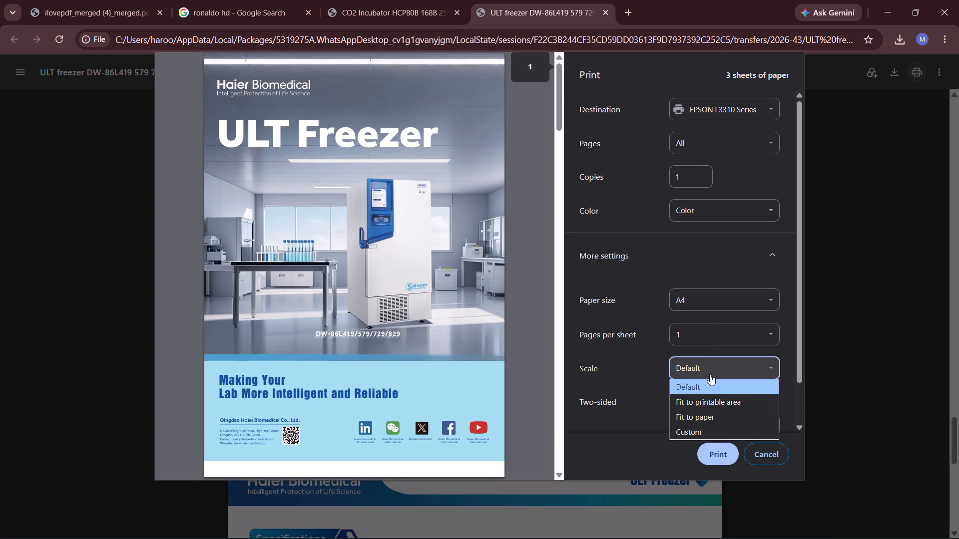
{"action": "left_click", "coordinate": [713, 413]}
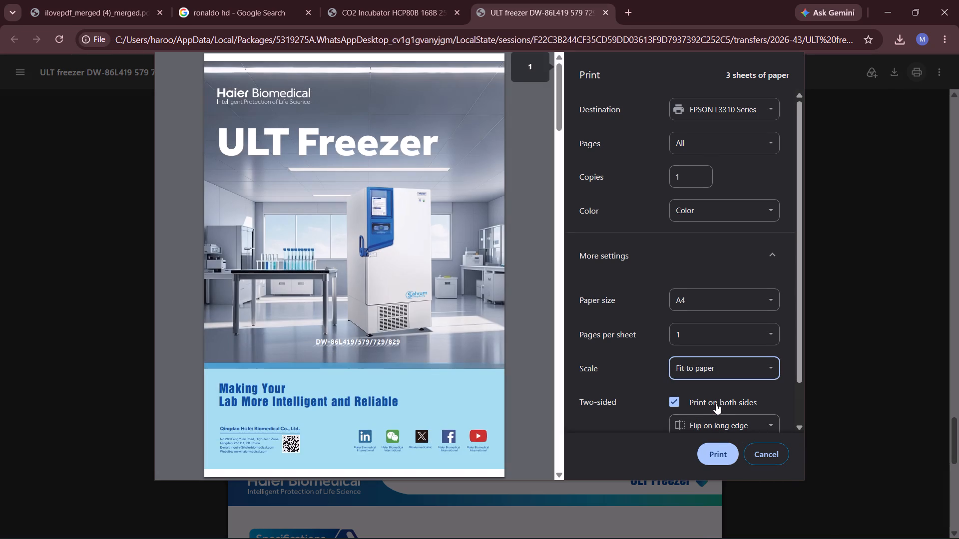
Check the two-sided flip options for the ULT Freezer brochure, keeping Flip on long edge.
{"action": "scroll", "coordinate": [716, 403], "scroll_direction": "down", "scroll_amount": 2}
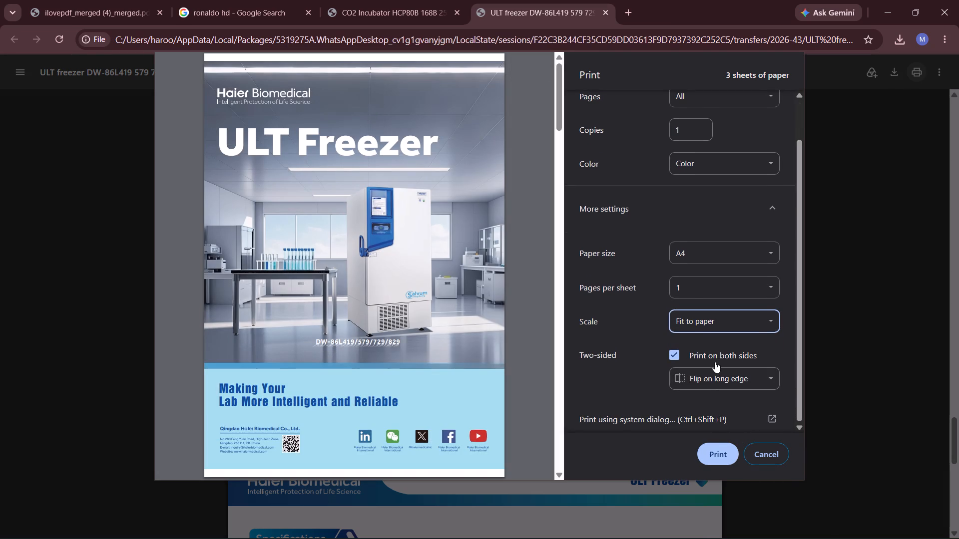
{"action": "left_click", "coordinate": [715, 376]}
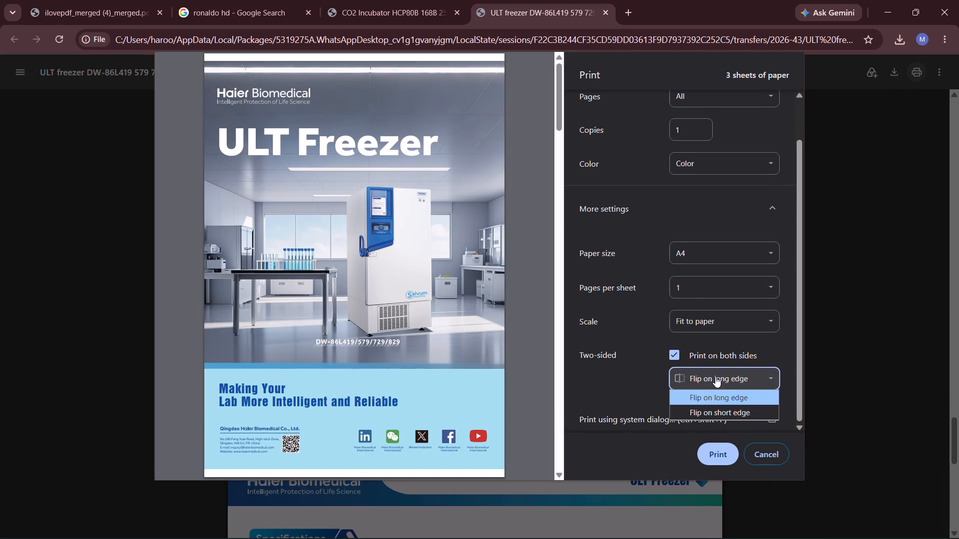
{"action": "left_click", "coordinate": [715, 376]}
{"action": "scroll", "coordinate": [715, 376], "scroll_direction": "down", "scroll_amount": 2}
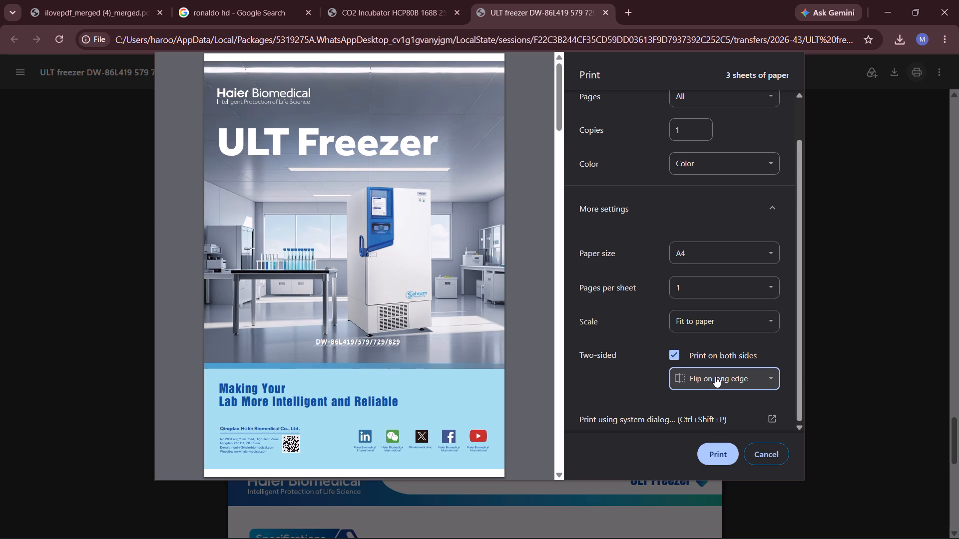
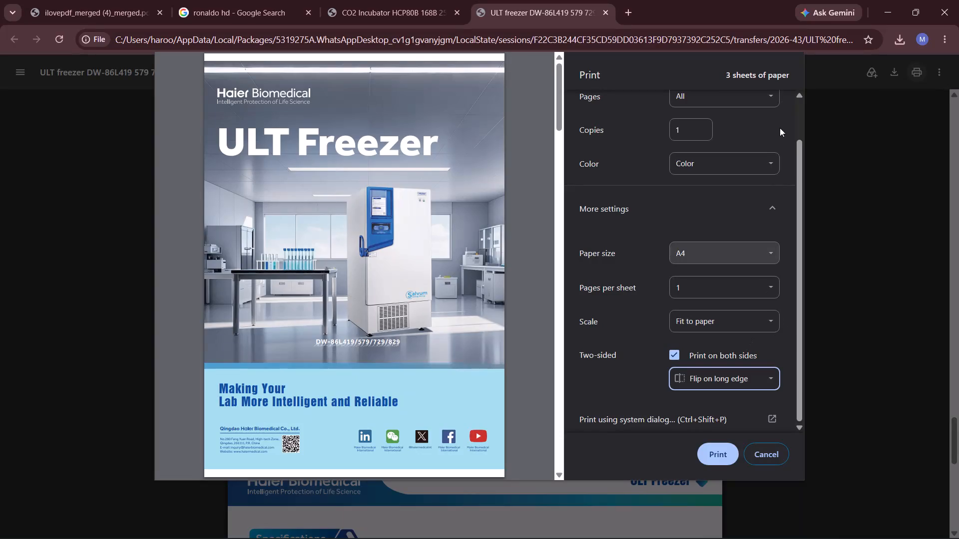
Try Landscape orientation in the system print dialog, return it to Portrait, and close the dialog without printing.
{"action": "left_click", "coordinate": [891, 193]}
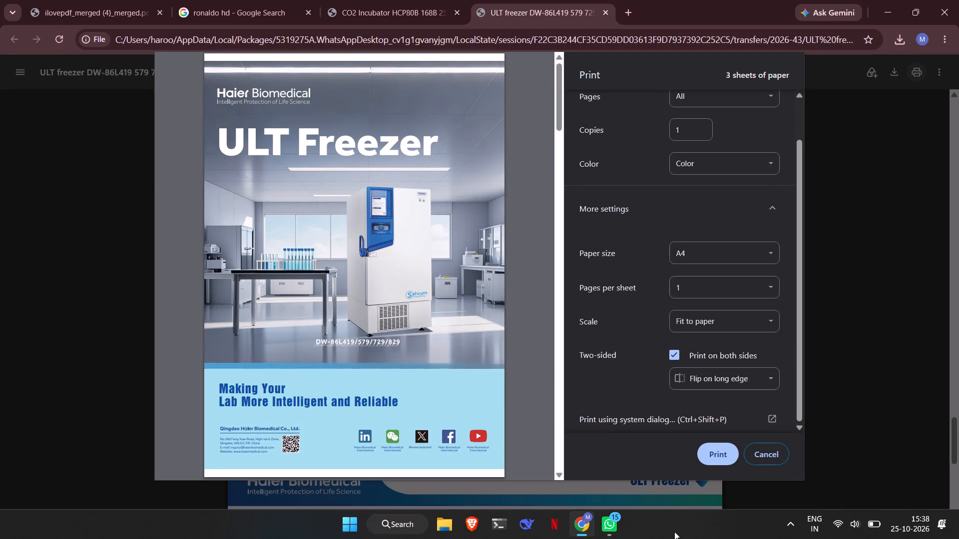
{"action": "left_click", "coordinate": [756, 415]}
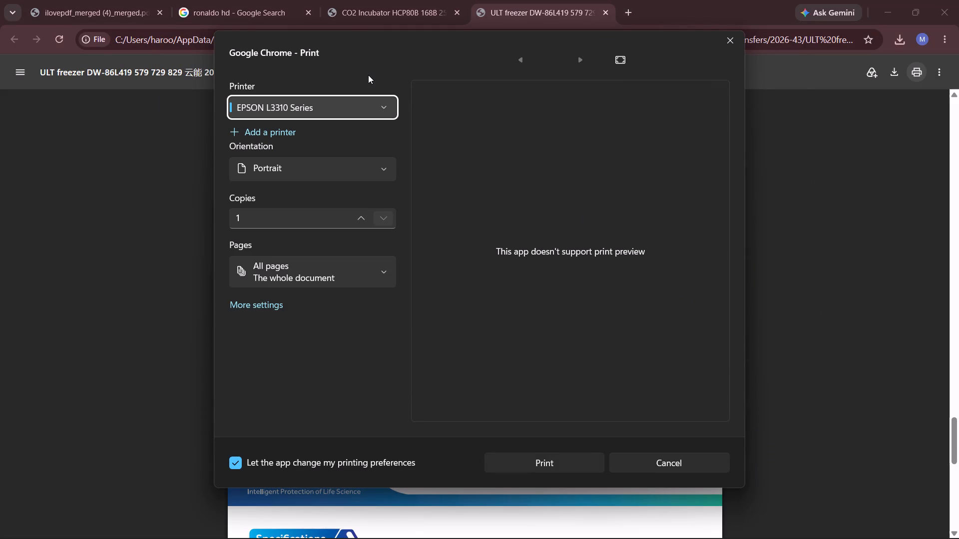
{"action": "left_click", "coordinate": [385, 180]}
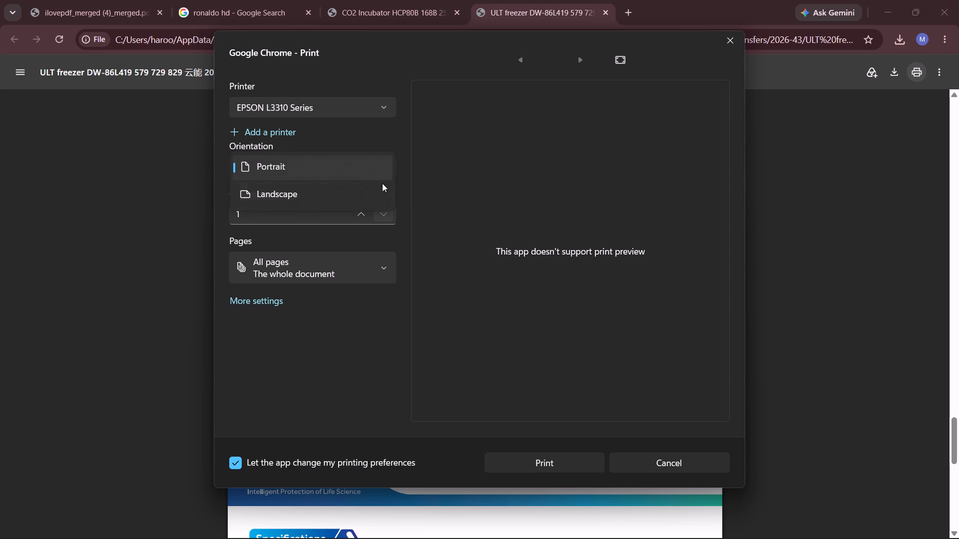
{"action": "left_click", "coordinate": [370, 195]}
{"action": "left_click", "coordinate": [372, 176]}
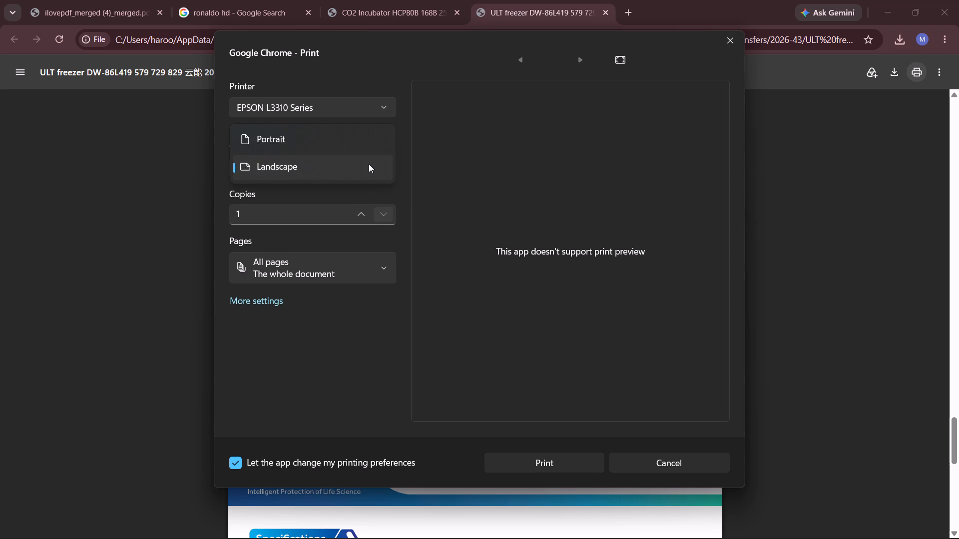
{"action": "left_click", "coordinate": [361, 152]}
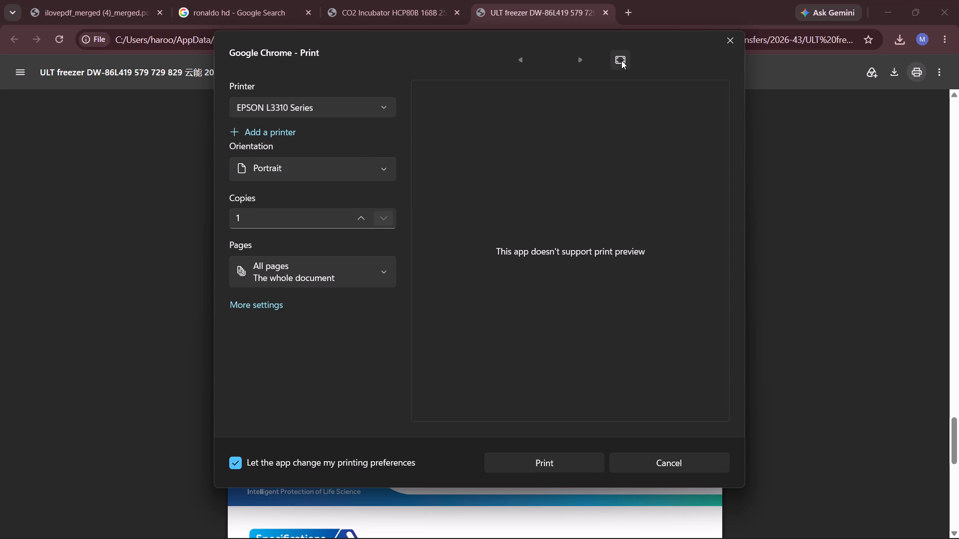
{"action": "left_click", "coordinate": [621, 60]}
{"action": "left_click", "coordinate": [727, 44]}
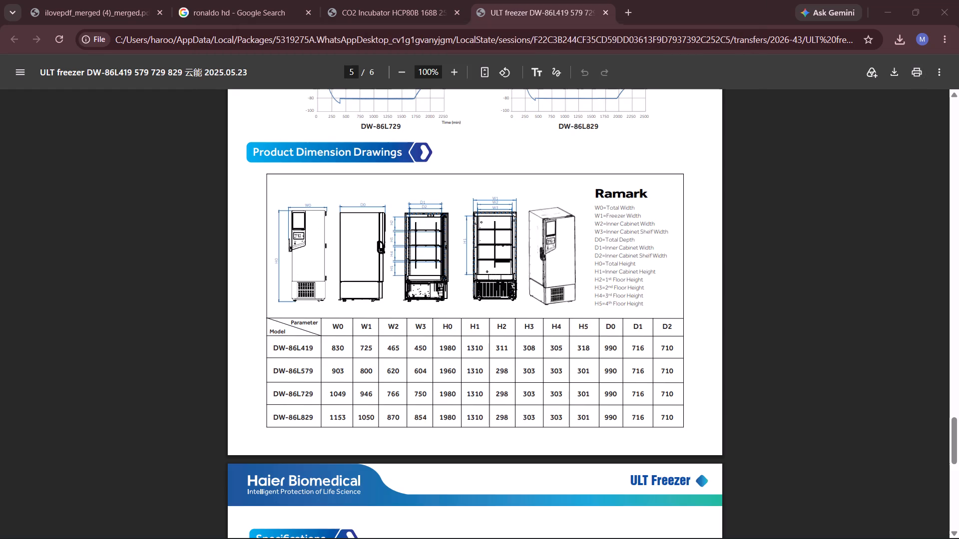
Save a PDF copy of the ULT Freezer brochure to the Desktop under the suggested name and open it.
{"action": "left_click", "coordinate": [900, 80]}
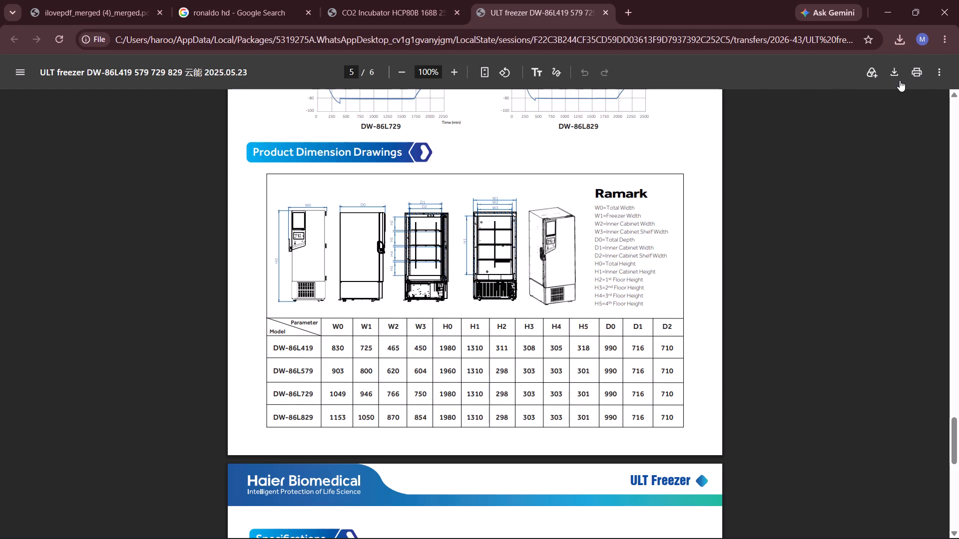
{"action": "left_click", "coordinate": [899, 77]}
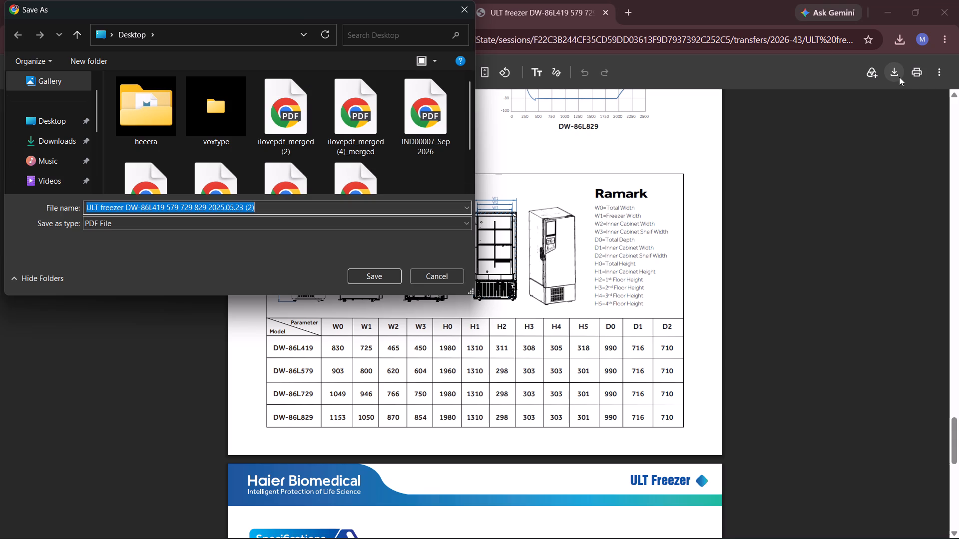
{"action": "double_click", "coordinate": [76, 118]}
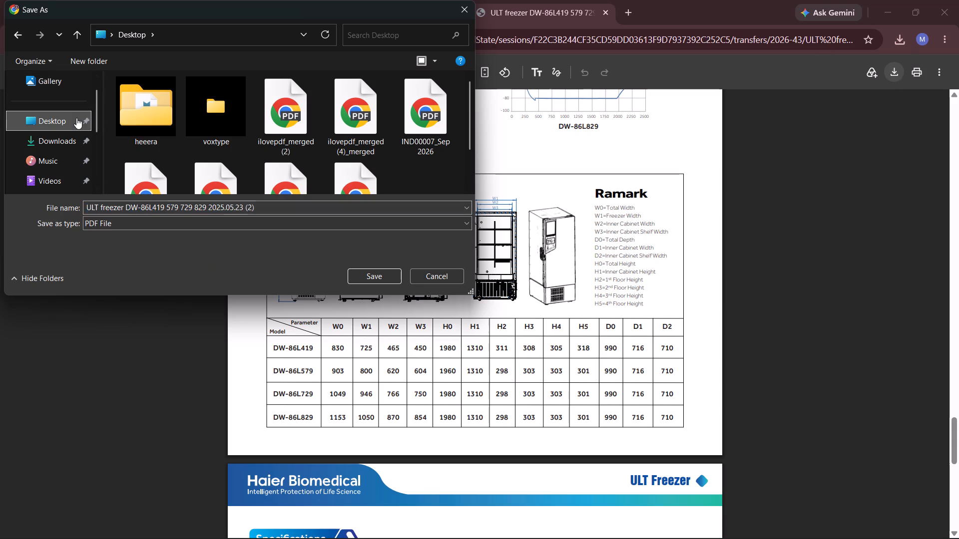
{"action": "left_click", "coordinate": [384, 277]}
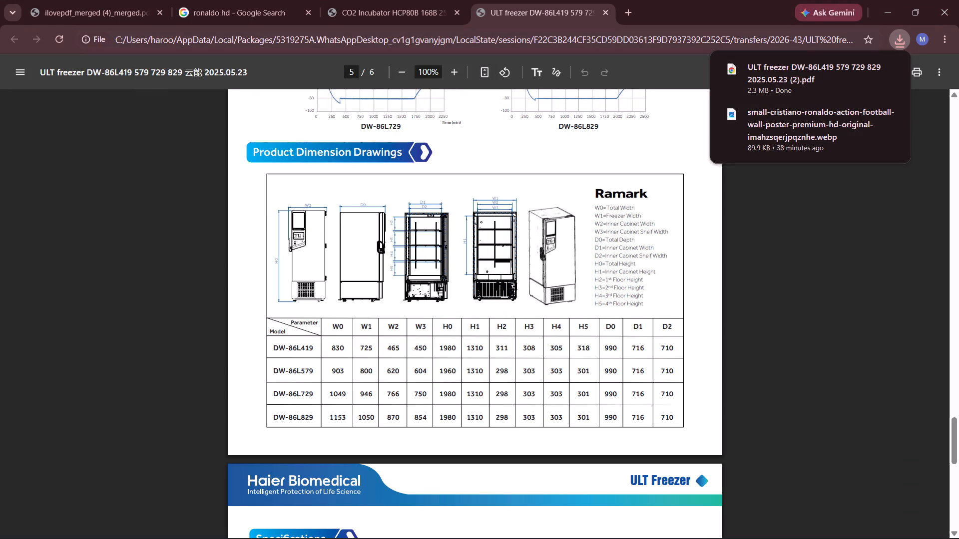
{"action": "double_click", "coordinate": [825, 58]}
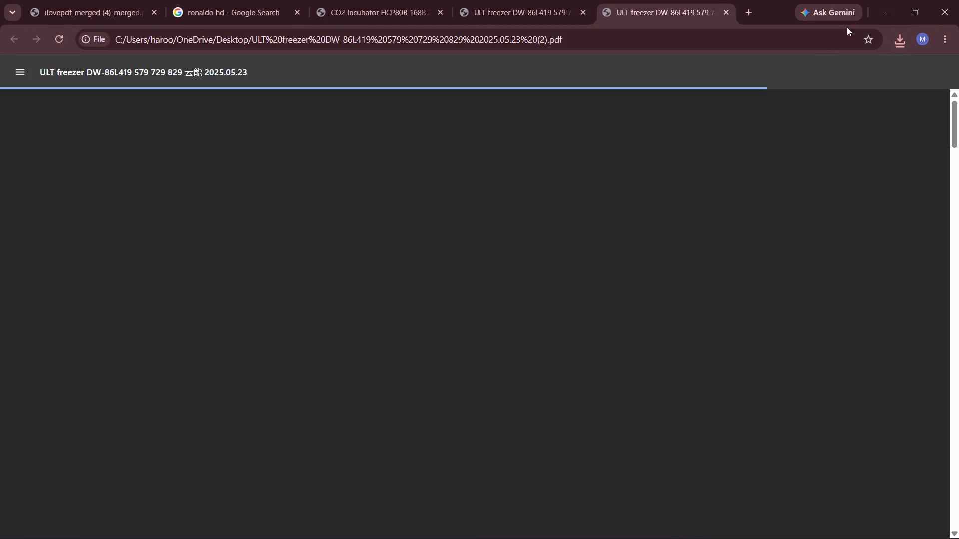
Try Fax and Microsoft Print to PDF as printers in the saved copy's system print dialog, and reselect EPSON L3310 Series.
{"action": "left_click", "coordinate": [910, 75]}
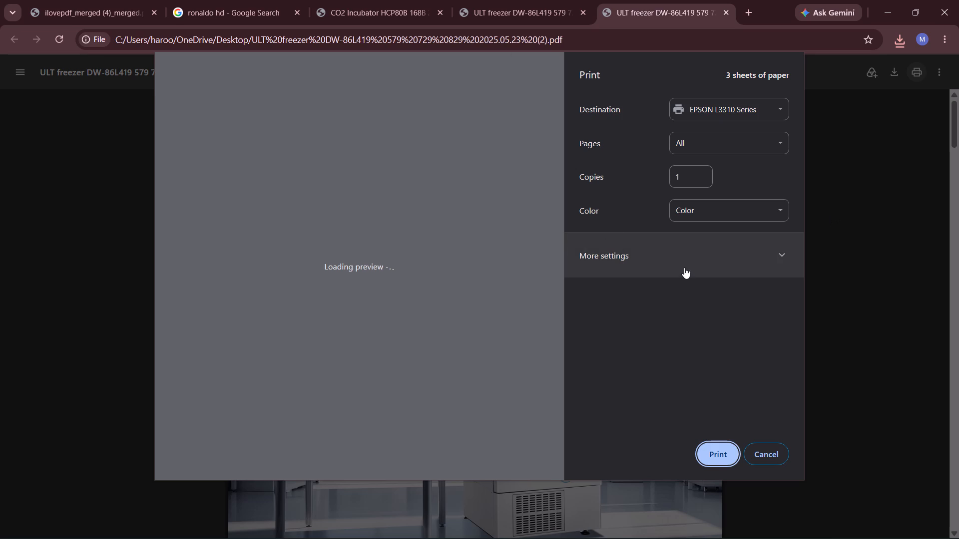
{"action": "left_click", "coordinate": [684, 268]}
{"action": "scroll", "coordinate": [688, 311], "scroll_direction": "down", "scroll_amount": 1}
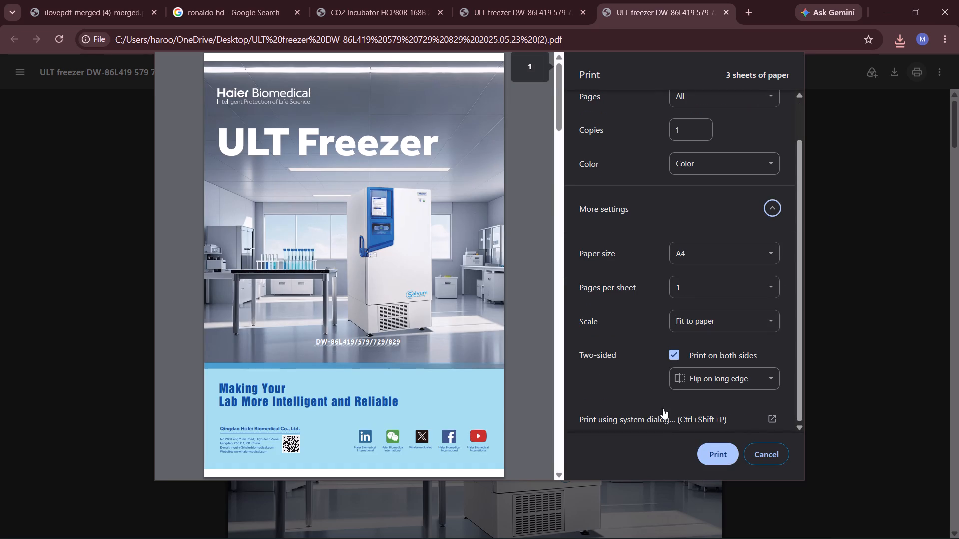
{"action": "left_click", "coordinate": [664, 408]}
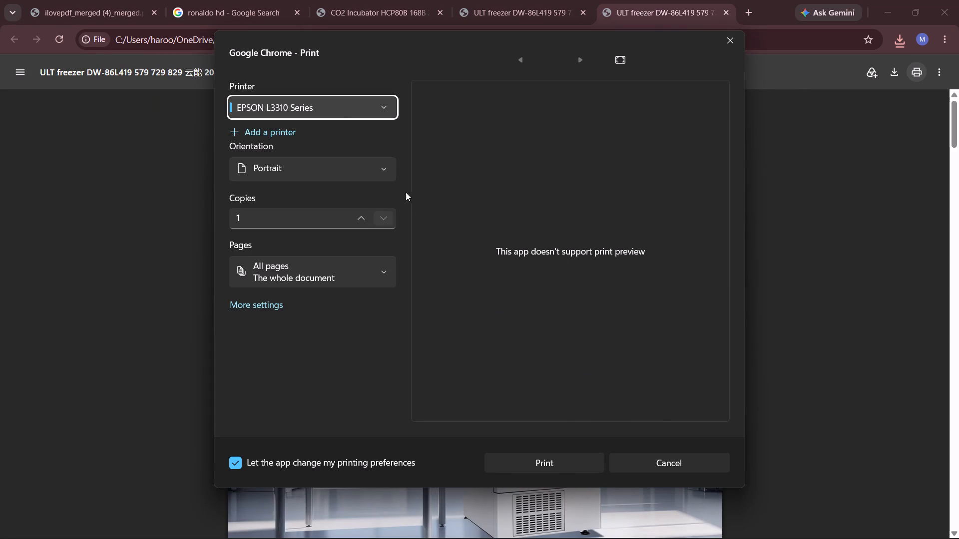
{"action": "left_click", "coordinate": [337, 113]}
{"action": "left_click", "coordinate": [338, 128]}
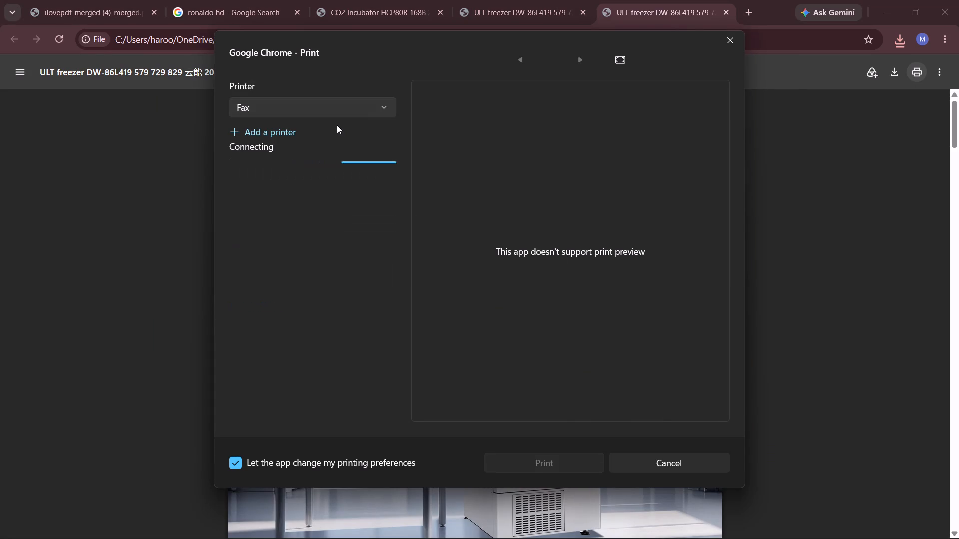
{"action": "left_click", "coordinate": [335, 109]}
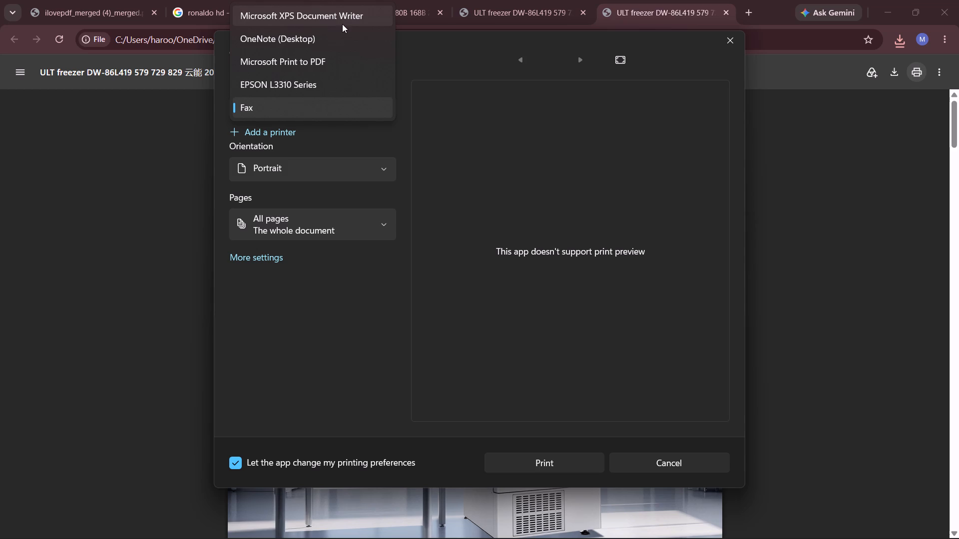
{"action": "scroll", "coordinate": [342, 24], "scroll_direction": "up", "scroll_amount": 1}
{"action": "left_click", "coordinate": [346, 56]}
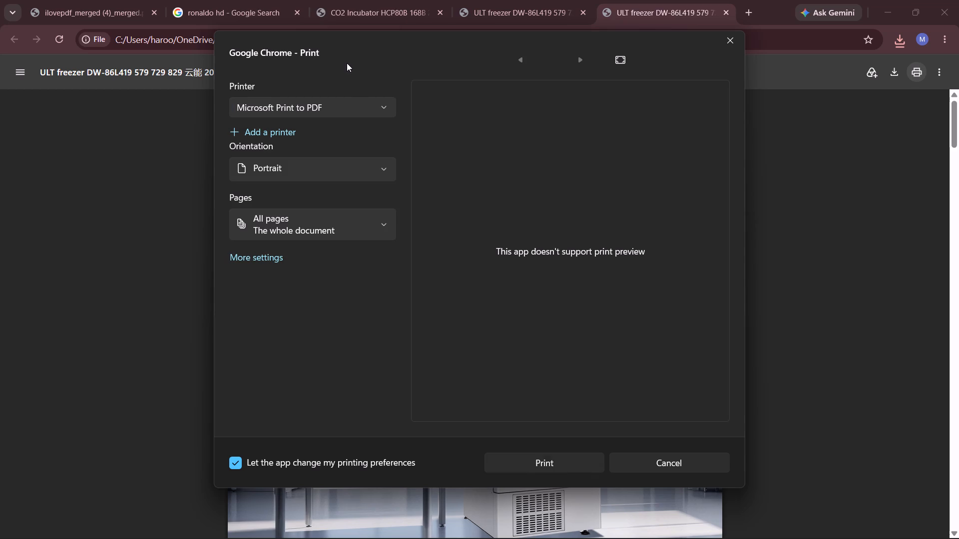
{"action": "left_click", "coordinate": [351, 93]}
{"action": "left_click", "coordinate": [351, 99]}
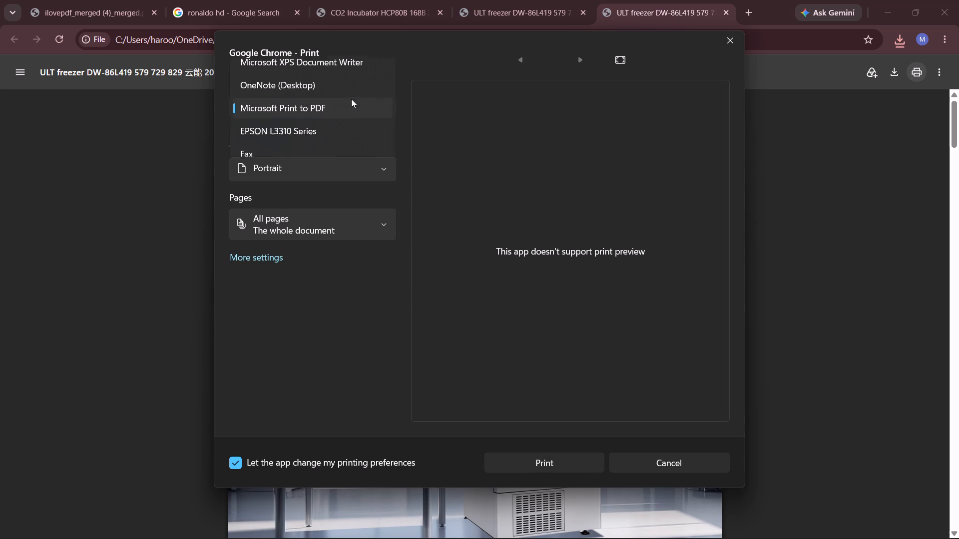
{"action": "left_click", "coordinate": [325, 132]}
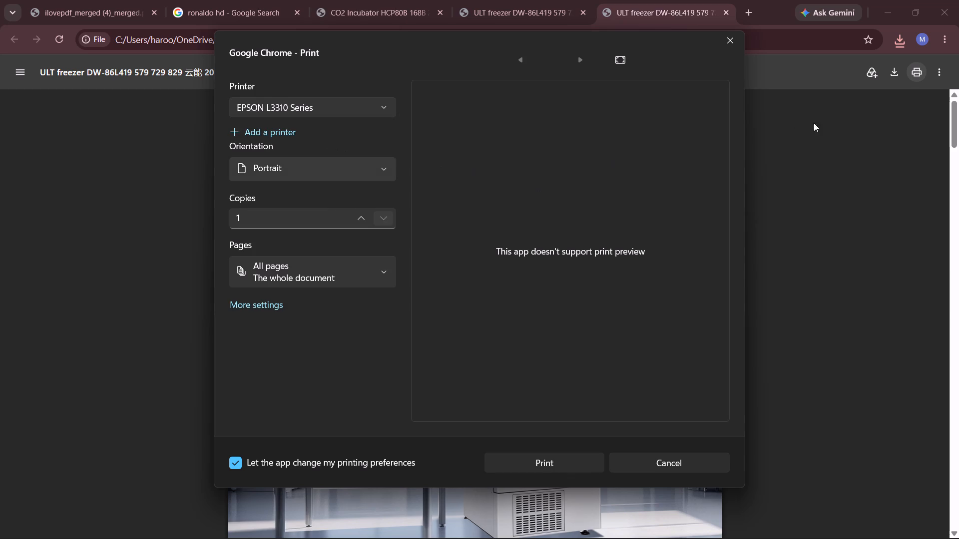
Check the Print on Both Sides options in the EPSON printing preferences, and close the system print dialogs without printing.
{"action": "left_click", "coordinate": [254, 302]}
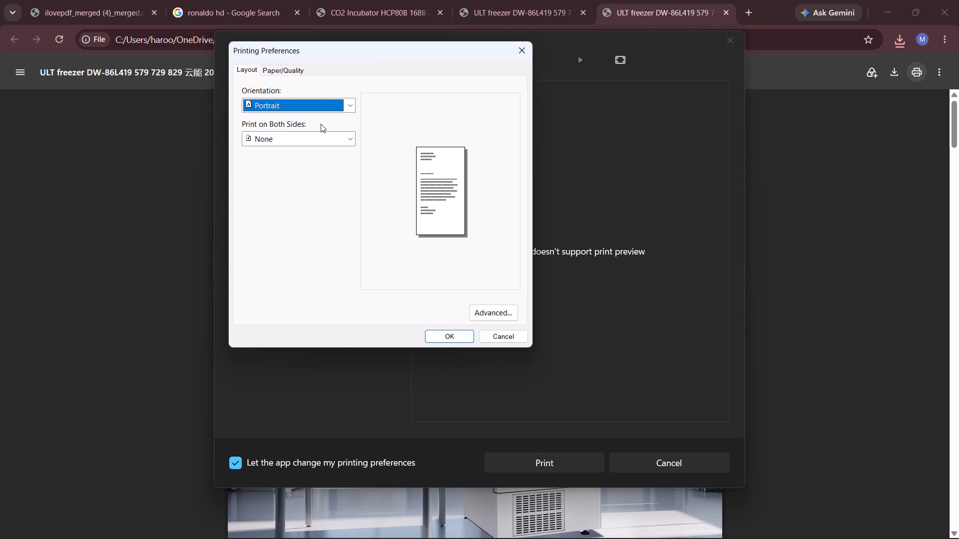
{"action": "left_click", "coordinate": [325, 138]}
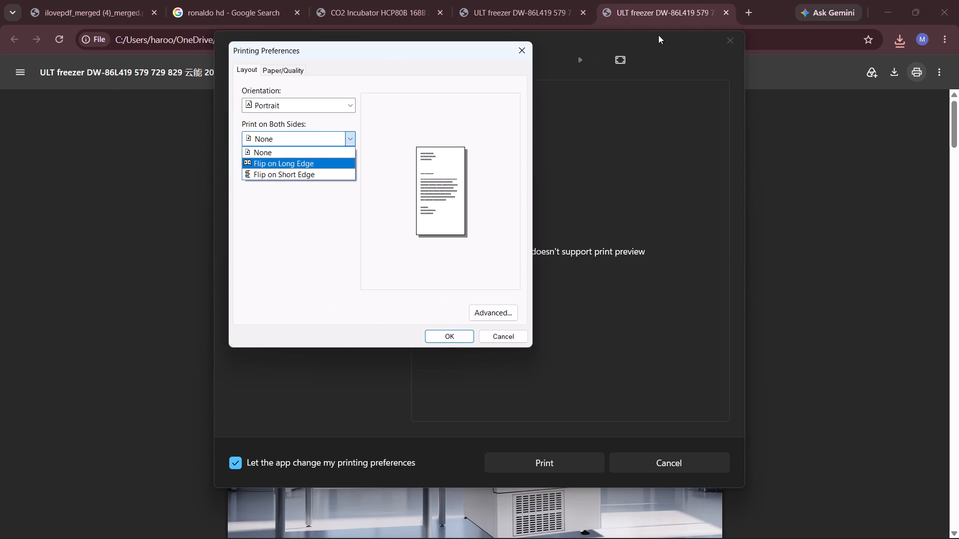
{"action": "left_click", "coordinate": [720, 43]}
{"action": "left_click", "coordinate": [528, 43]}
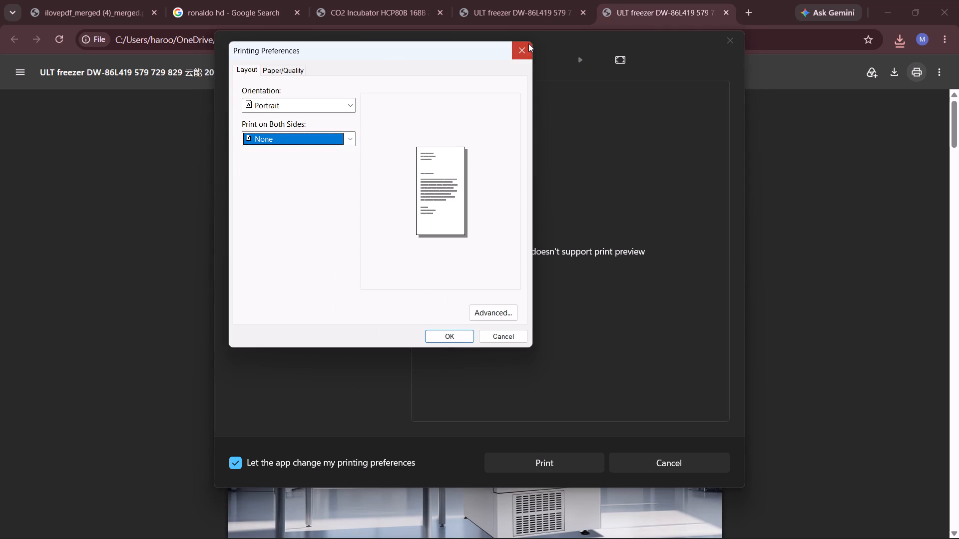
{"action": "left_click", "coordinate": [736, 48]}
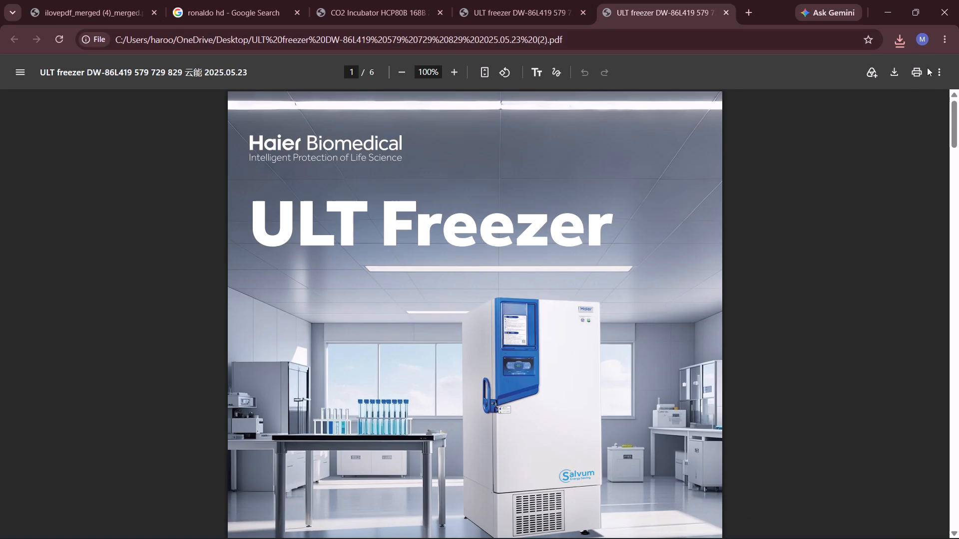
Review the page range, color, scale and two-sided options in the saved copy's browser print settings, and cancel without printing.
{"action": "left_click", "coordinate": [923, 76]}
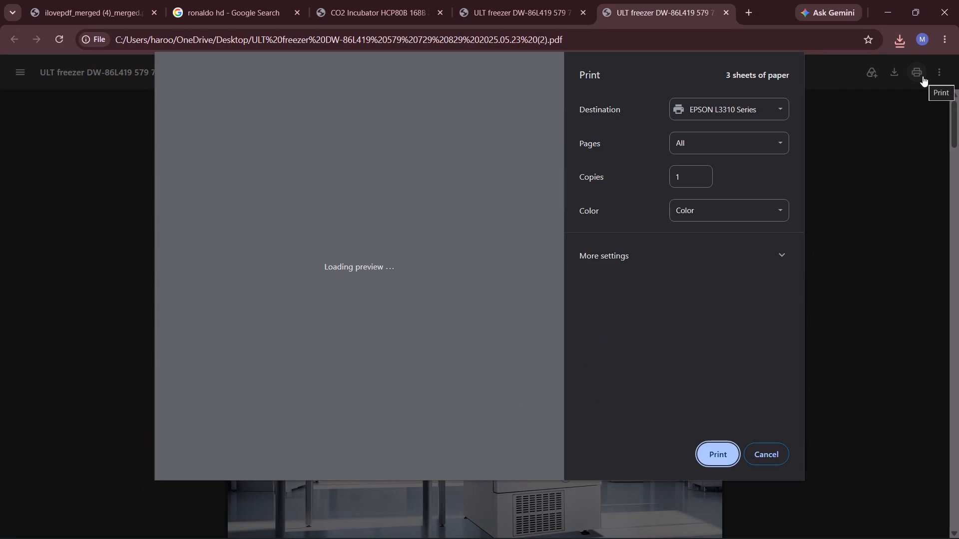
{"action": "left_click", "coordinate": [727, 152]}
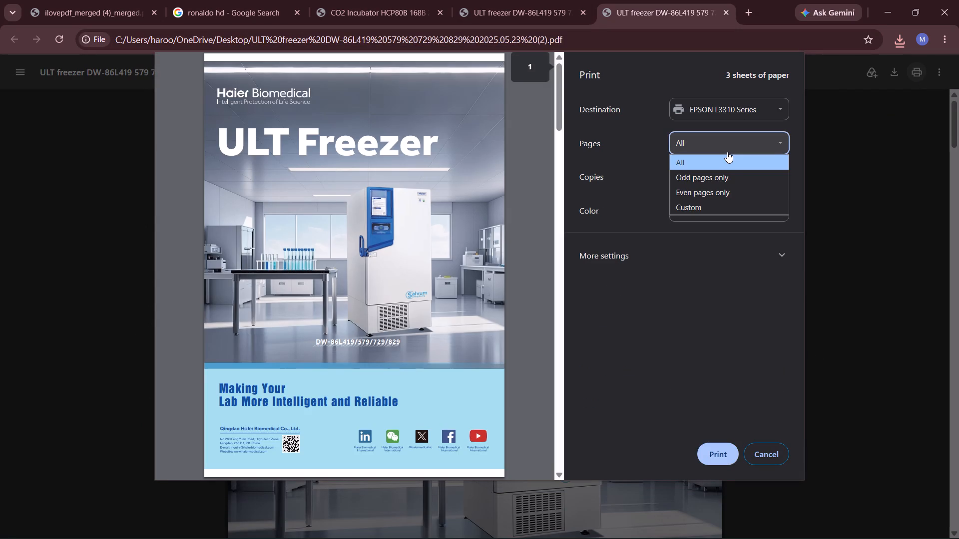
{"action": "left_click", "coordinate": [727, 152]}
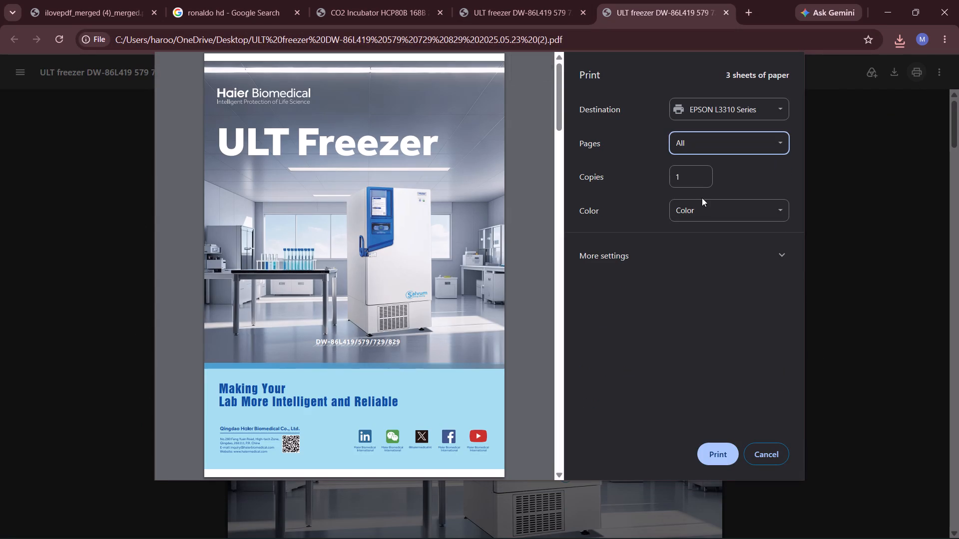
{"action": "left_click", "coordinate": [706, 205]}
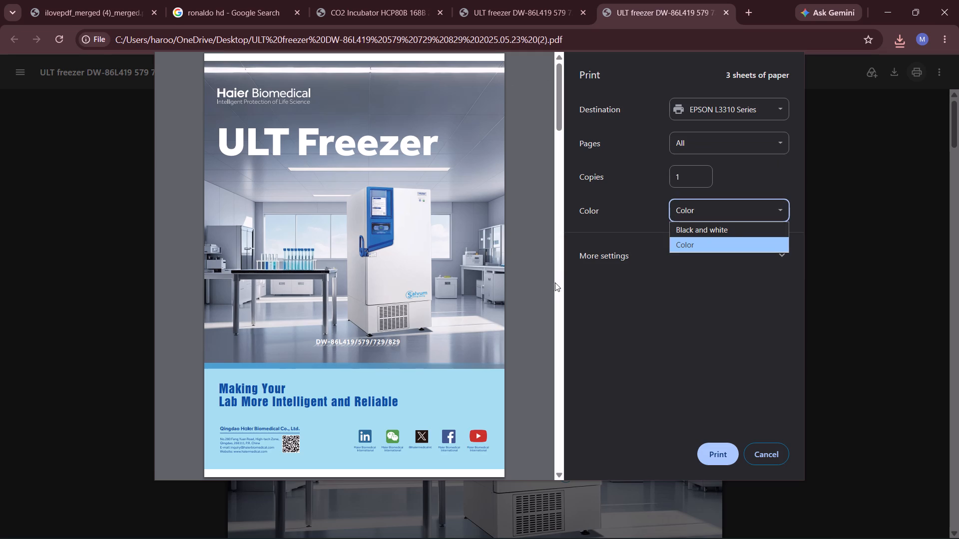
{"action": "left_click", "coordinate": [579, 269]}
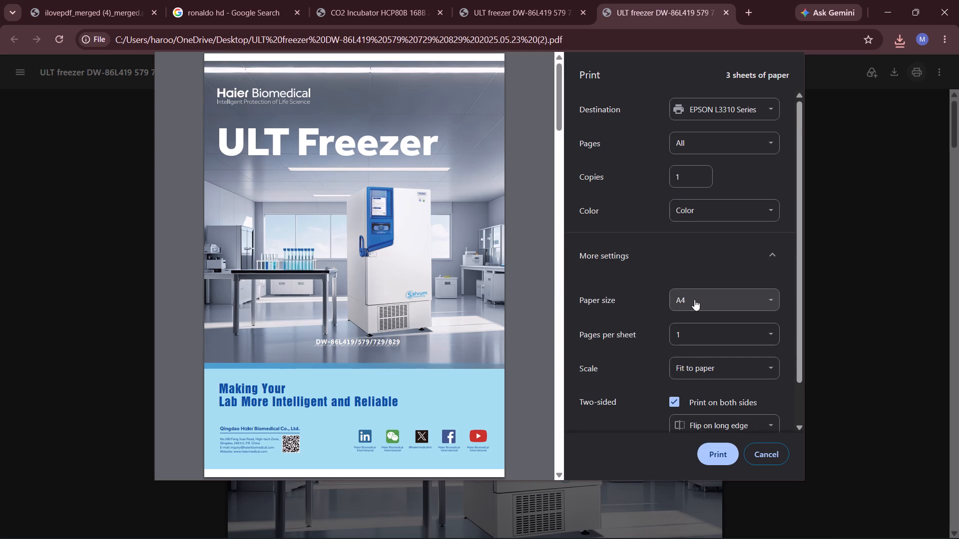
{"action": "scroll", "coordinate": [694, 299], "scroll_direction": "down", "scroll_amount": 1}
{"action": "left_click", "coordinate": [705, 310]}
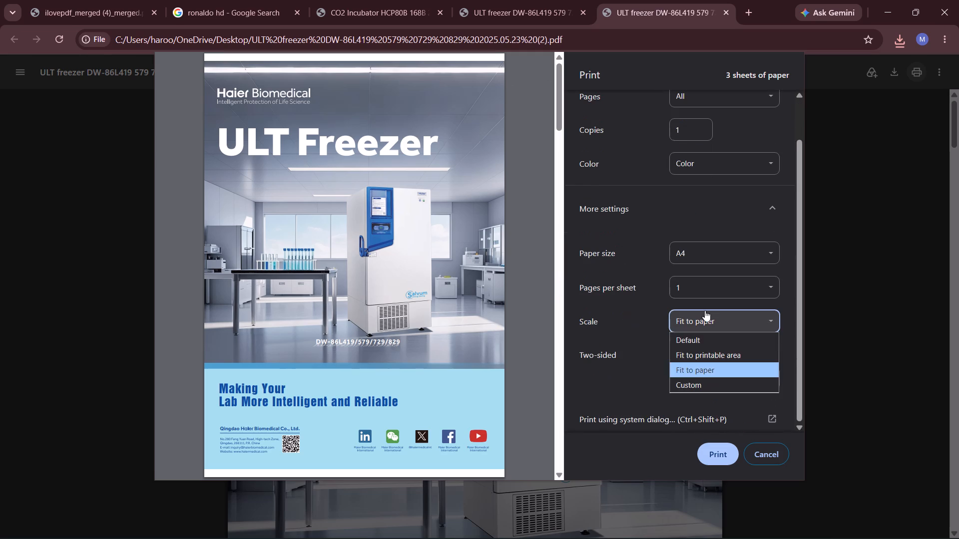
{"action": "left_click", "coordinate": [632, 360]}
{"action": "left_click", "coordinate": [692, 375]}
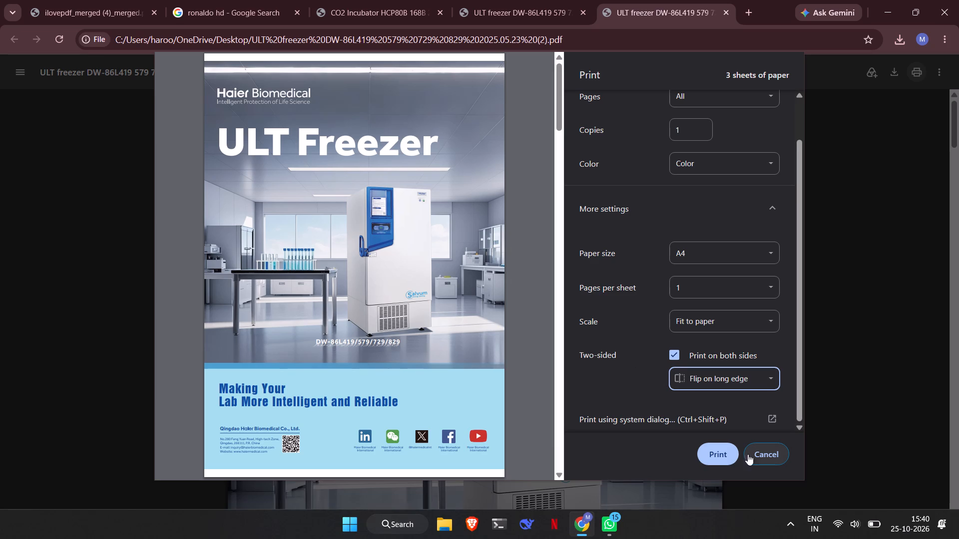
{"action": "left_click_drag", "start_coordinate": [734, 354], "coordinate": [730, 342]}
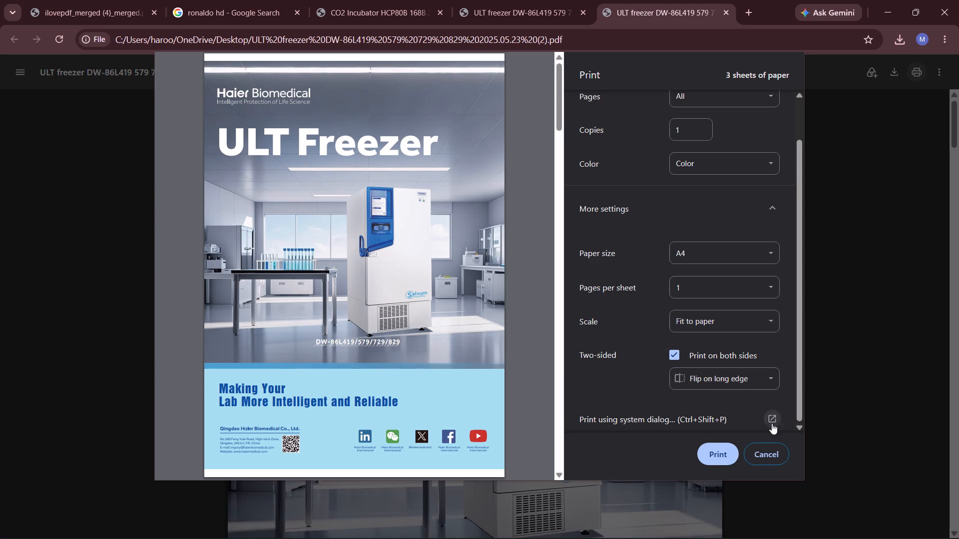
{"action": "left_click", "coordinate": [766, 455]}
{"action": "scroll", "coordinate": [766, 455], "scroll_direction": "right", "scroll_amount": 1}
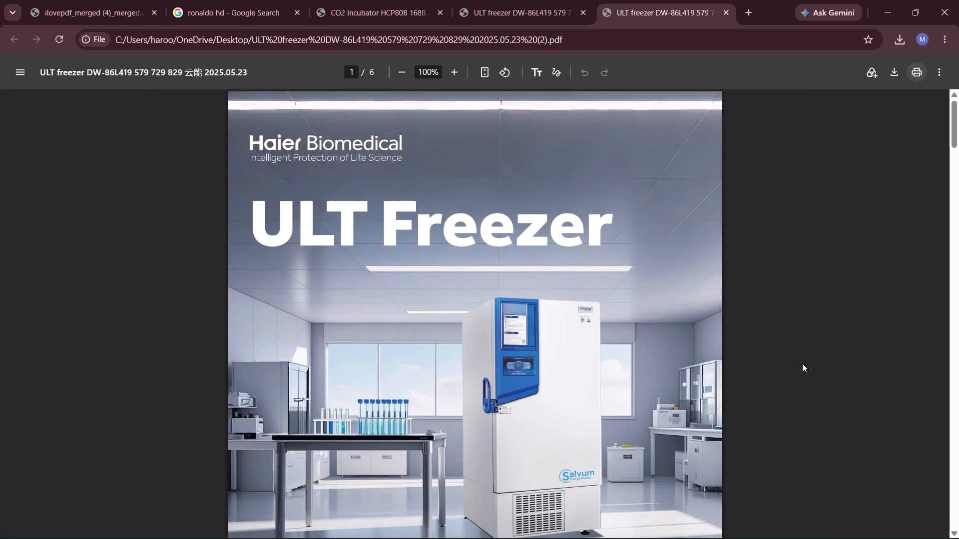
Print all pages of the ULT Freezer copy in color on EPSON L3310 Series, A4, Fit to paper, both sides flipped on long edge.
{"action": "left_click", "coordinate": [917, 69]}
{"action": "left_click", "coordinate": [714, 252]}
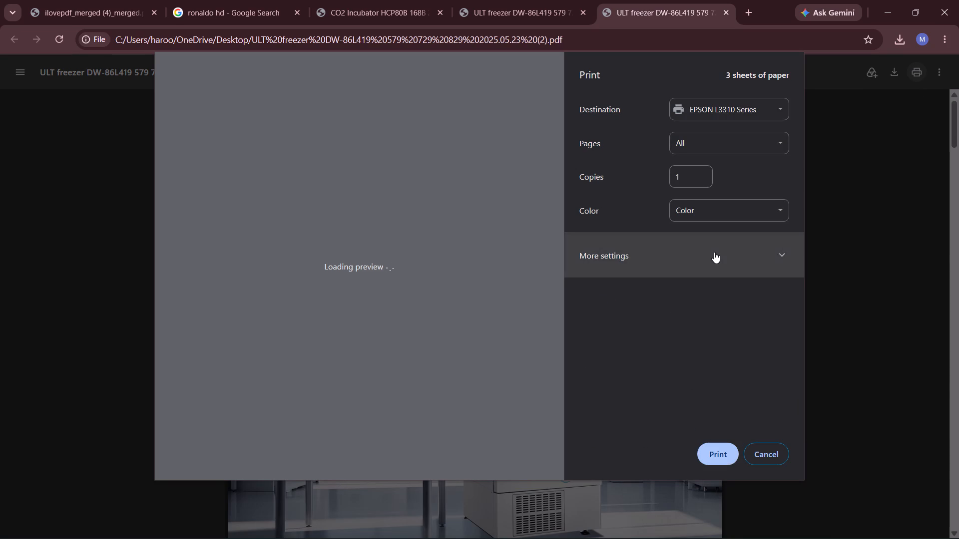
{"action": "scroll", "coordinate": [714, 252], "scroll_direction": "down", "scroll_amount": 1}
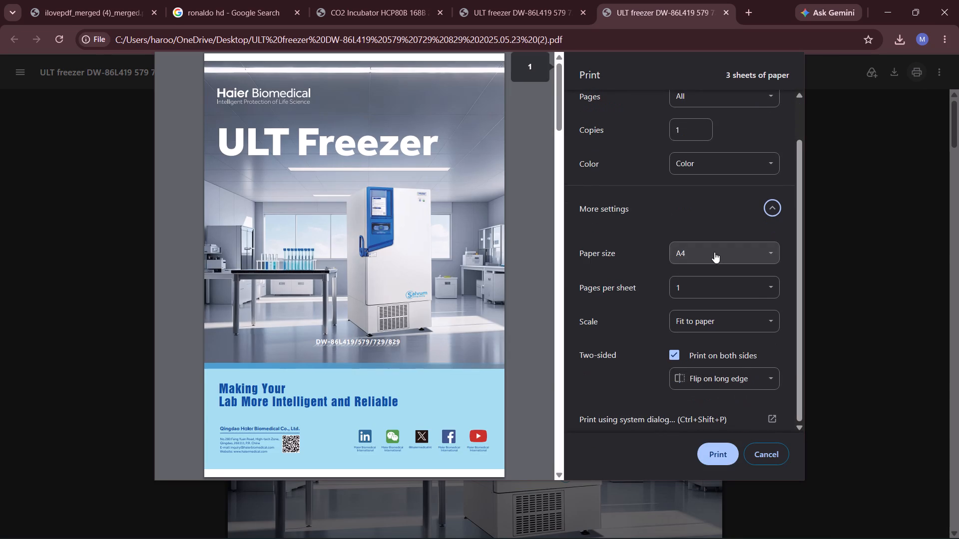
{"action": "left_click", "coordinate": [734, 384]}
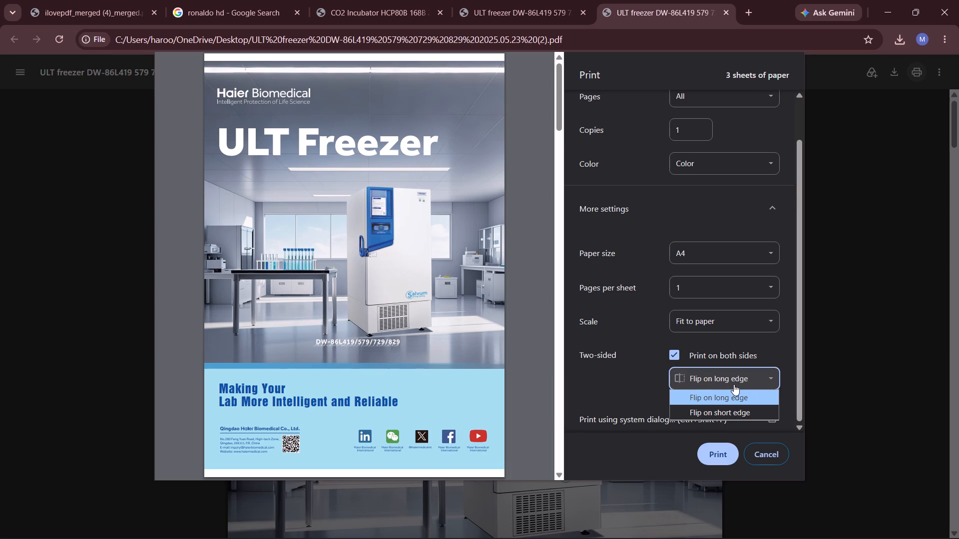
{"action": "left_click", "coordinate": [625, 376]}
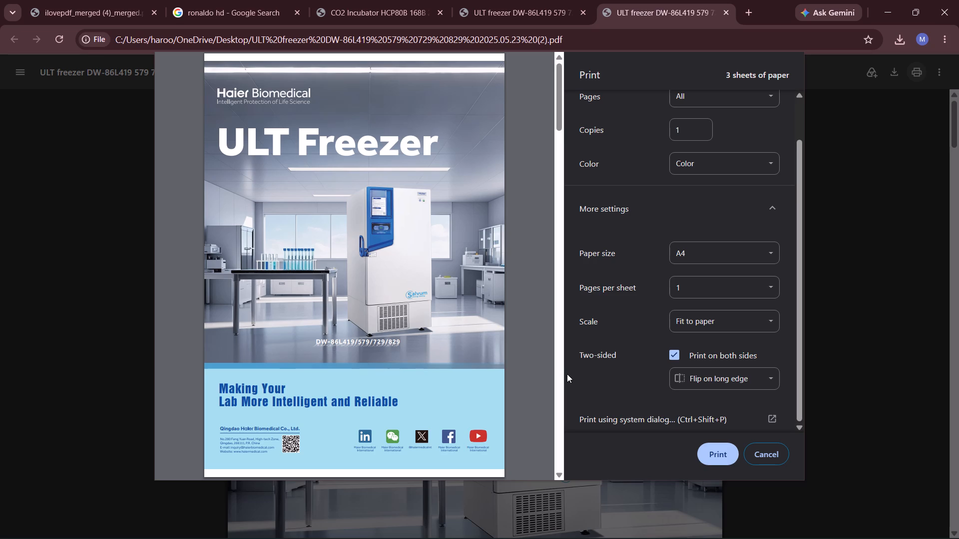
{"action": "scroll", "coordinate": [619, 385], "scroll_direction": "down", "scroll_amount": 1}
{"action": "scroll", "coordinate": [619, 385], "scroll_direction": "up", "scroll_amount": 2}
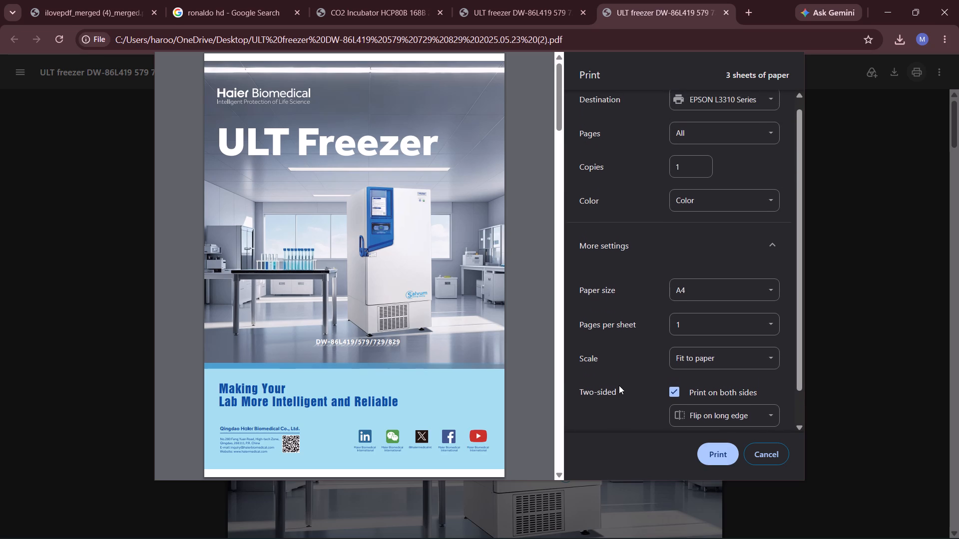
{"action": "scroll", "coordinate": [619, 385], "scroll_direction": "up", "scroll_amount": 1}
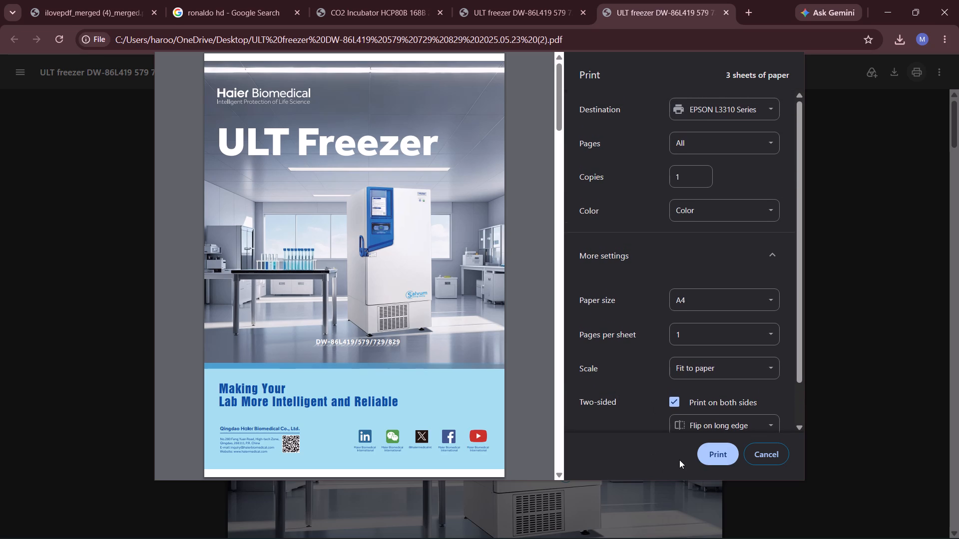
{"action": "left_click", "coordinate": [717, 450]}
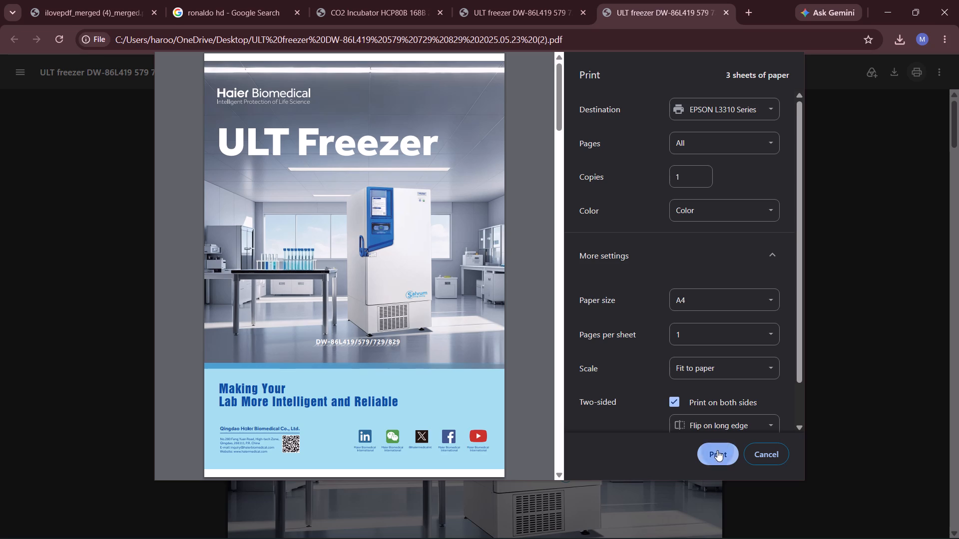
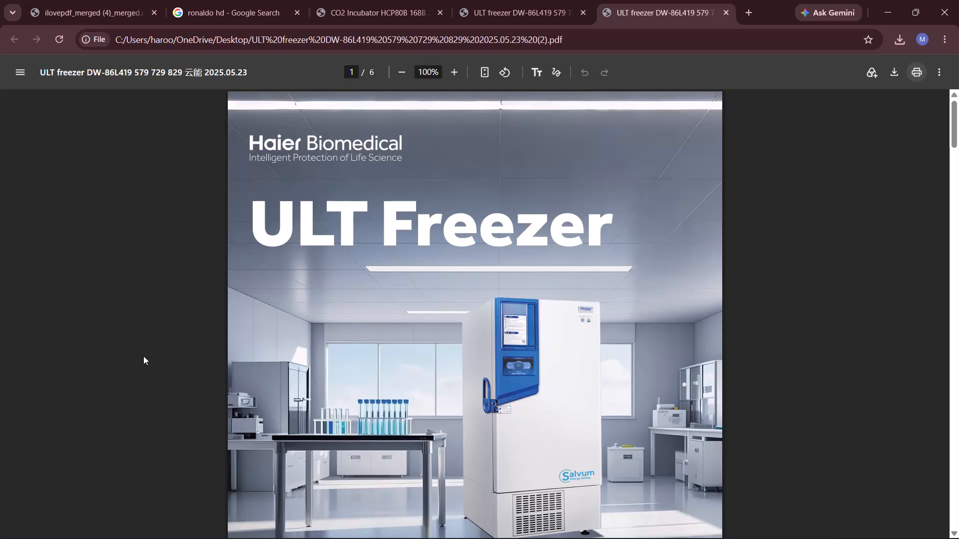
Look through the ULT Freezer brochure from the cover through the Product Advantages page.
{"action": "scroll", "coordinate": [255, 414], "scroll_direction": "down", "scroll_amount": 5}
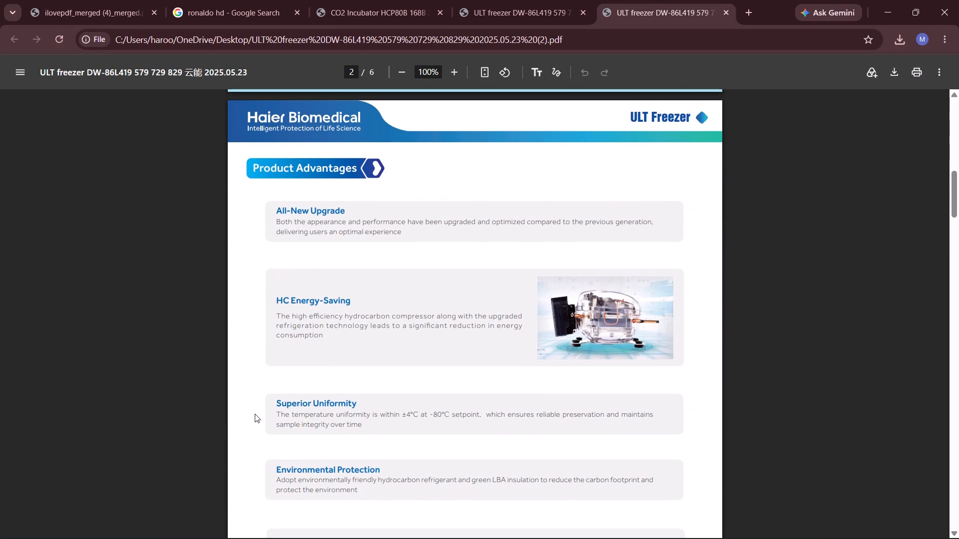
{"action": "scroll", "coordinate": [255, 414], "scroll_direction": "down", "scroll_amount": 1}
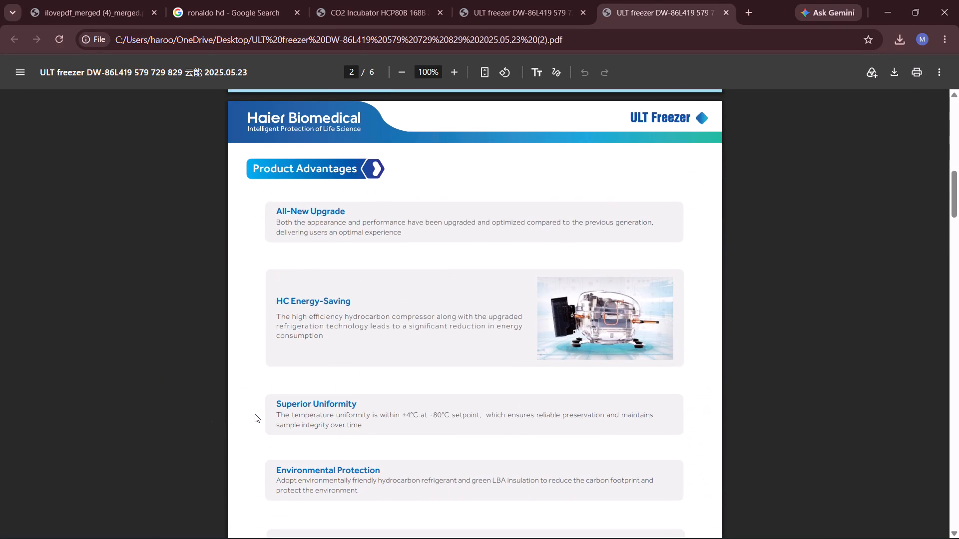
{"action": "scroll", "coordinate": [255, 414], "scroll_direction": "down", "scroll_amount": 4}
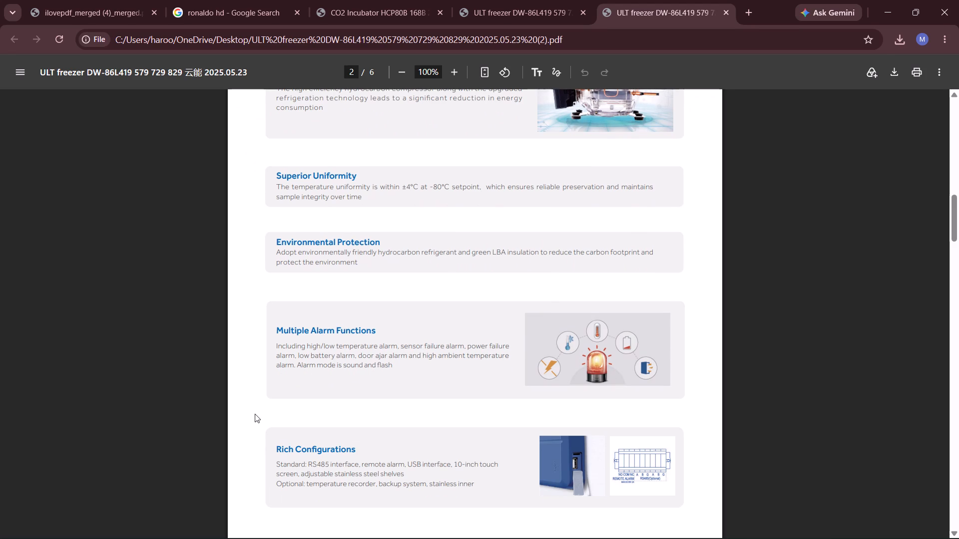
{"action": "scroll", "coordinate": [335, 364], "scroll_direction": "down", "scroll_amount": 1}
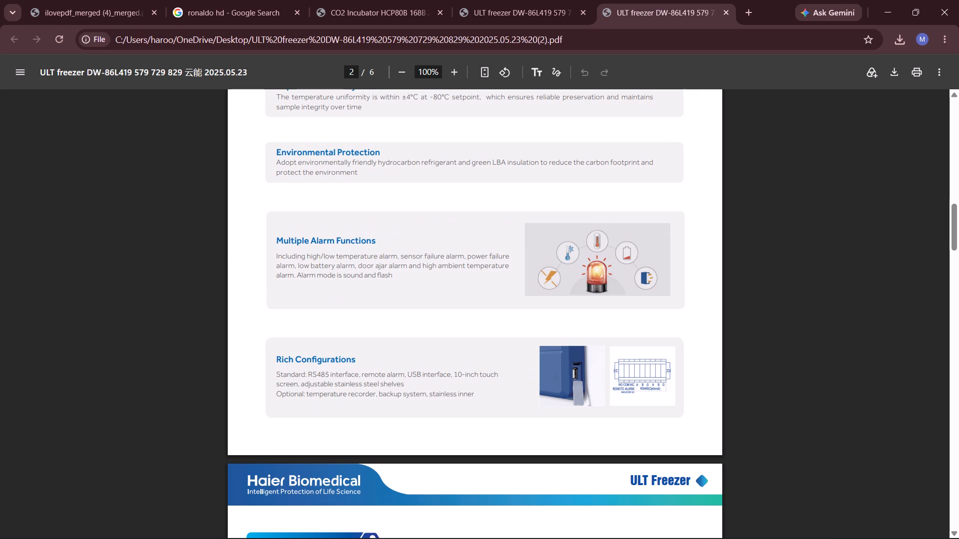
{"action": "scroll", "coordinate": [335, 364], "scroll_direction": "down", "scroll_amount": 1}
{"action": "scroll", "coordinate": [335, 364], "scroll_direction": "up", "scroll_amount": 5}
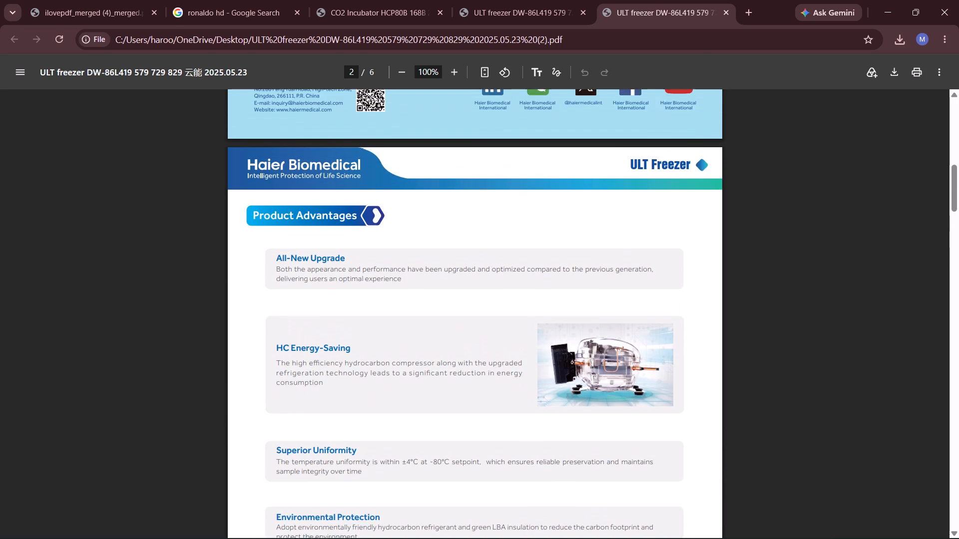
{"action": "scroll", "coordinate": [335, 364], "scroll_direction": "up", "scroll_amount": 2}
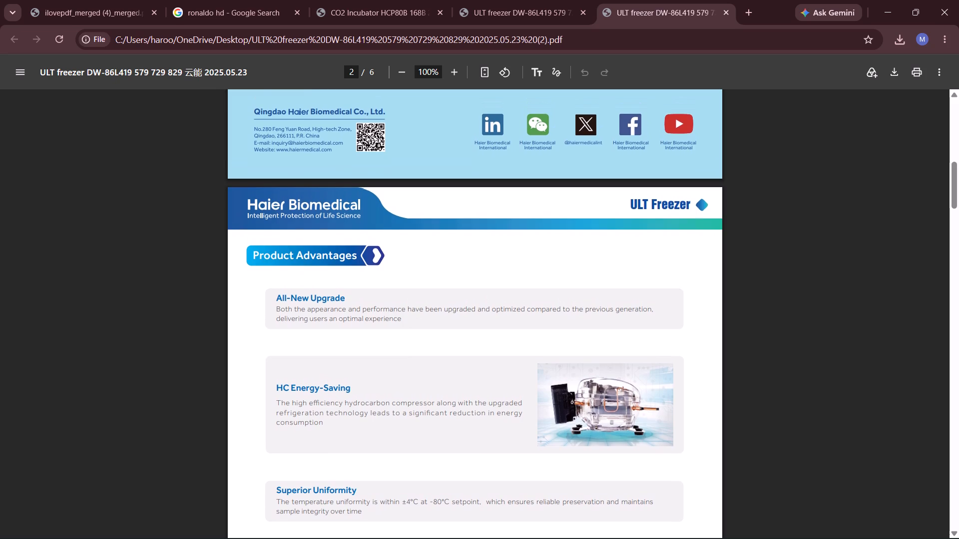
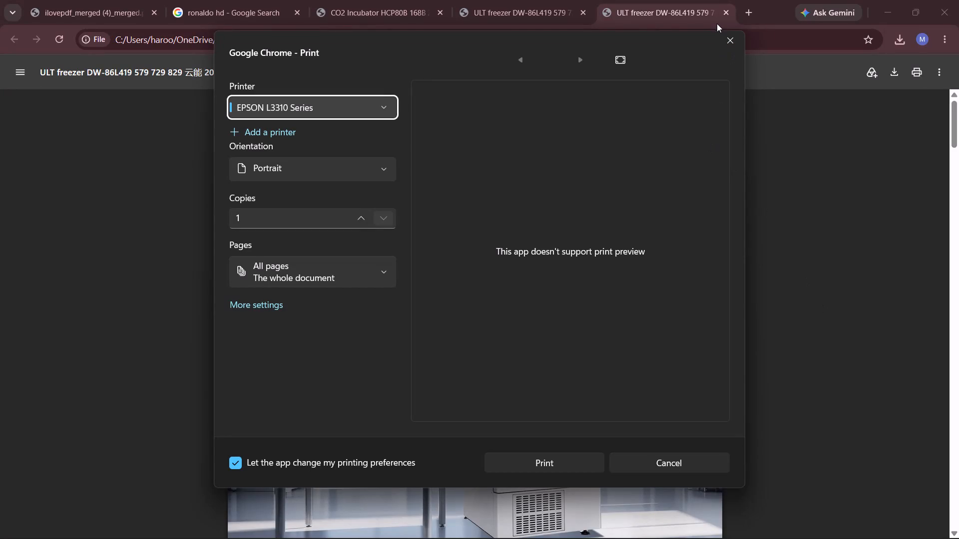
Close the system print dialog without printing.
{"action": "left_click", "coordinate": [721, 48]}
Open the EPSON L3310 Series layout preferences from the system print dialog for the ULT Freezer brochure.
{"action": "scroll", "coordinate": [570, 271], "scroll_direction": "down", "scroll_amount": 2}
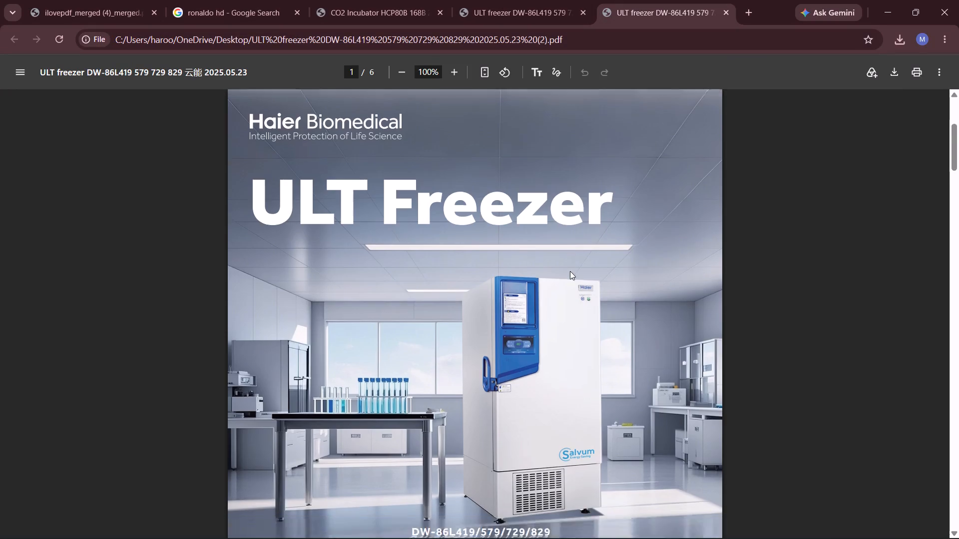
{"action": "scroll", "coordinate": [570, 271], "scroll_direction": "down", "scroll_amount": 3}
{"action": "left_click", "coordinate": [441, 233]}
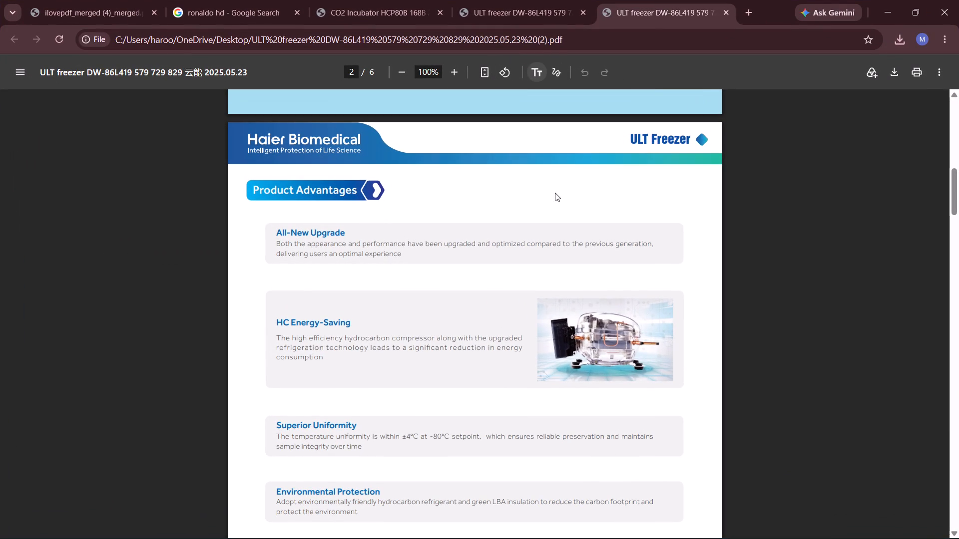
{"action": "key", "text": "ctrl+shift+Print"}
{"action": "key", "text": "ctrl+shift+p"}
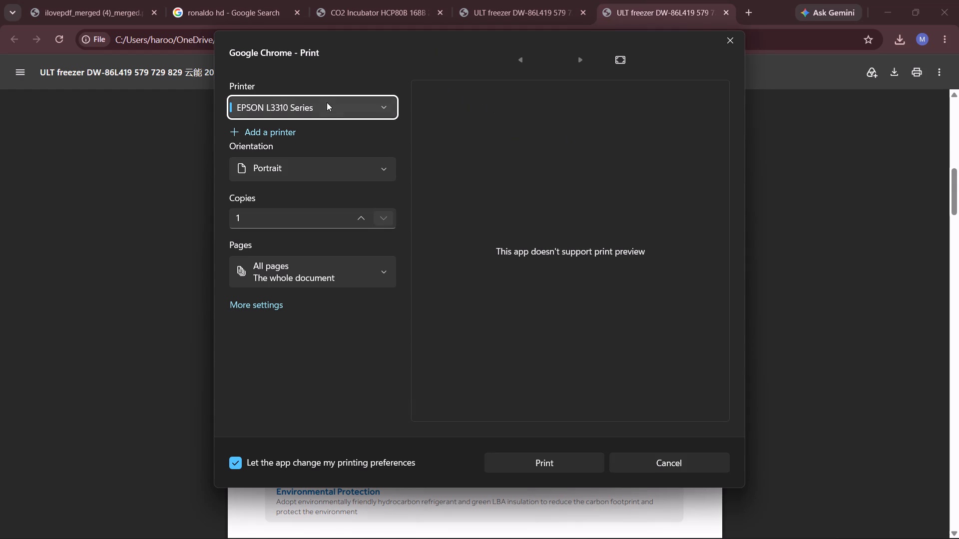
{"action": "left_click", "coordinate": [271, 303]}
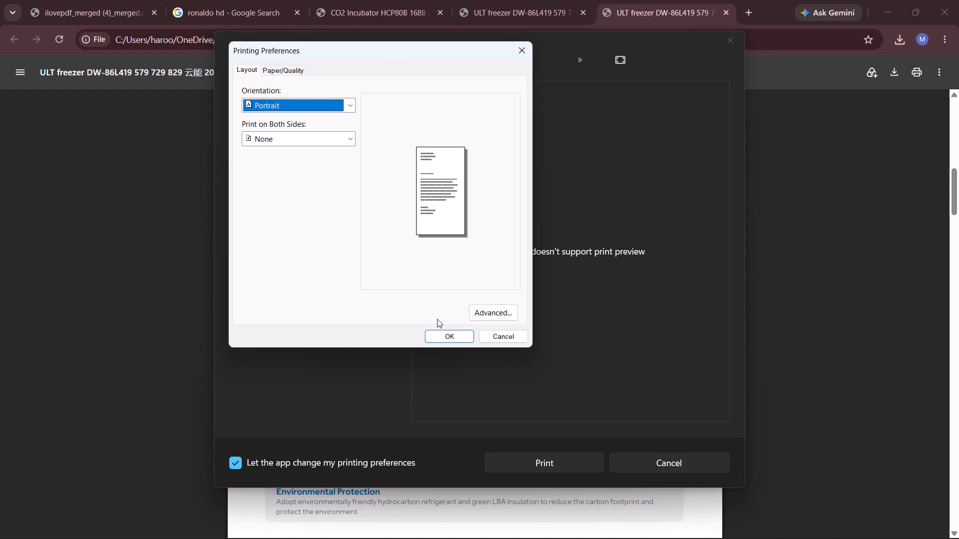
Set printing on both sides to Flip on Long Edge, keeping the orientation as Portrait.
{"action": "left_click", "coordinate": [349, 140]}
{"action": "left_click", "coordinate": [327, 163]}
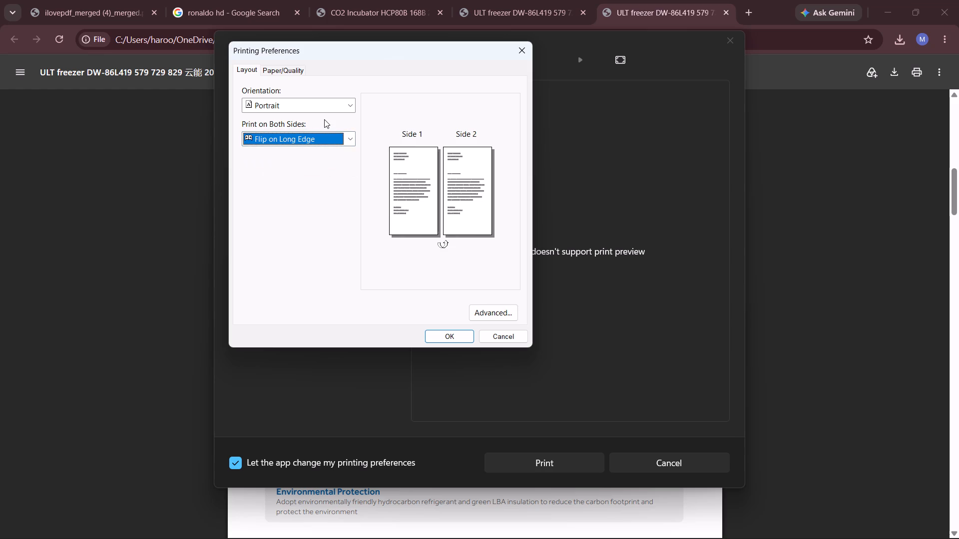
{"action": "left_click", "coordinate": [328, 104]}
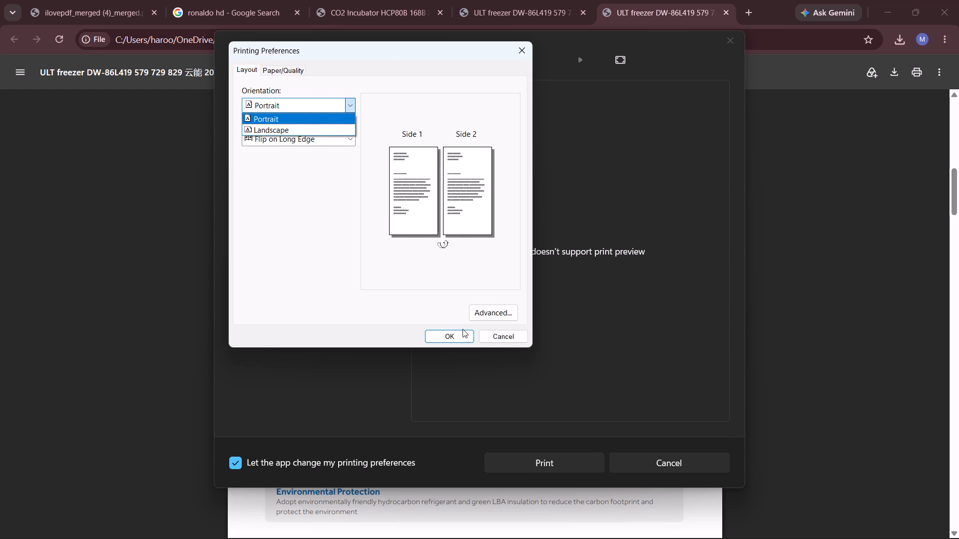
Set the paper size to A4 in the advanced printer options and accept the printing preferences.
{"action": "left_click", "coordinate": [486, 313]}
{"action": "left_click", "coordinate": [486, 313]}
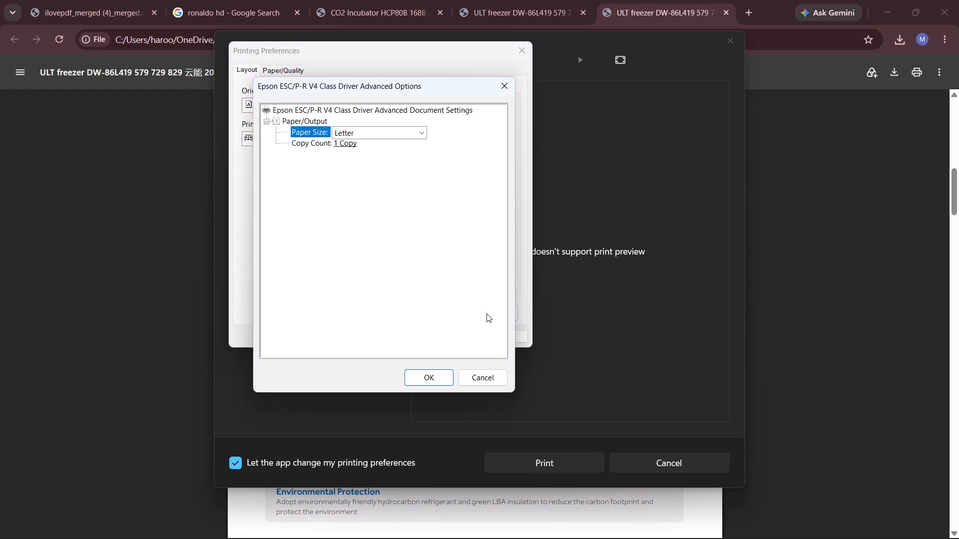
{"action": "left_click", "coordinate": [381, 126]}
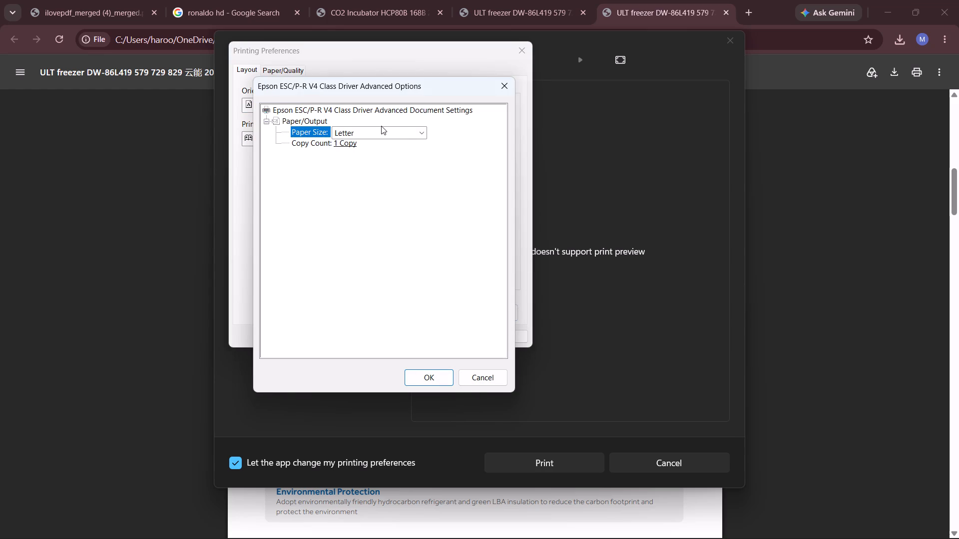
{"action": "left_click", "coordinate": [383, 129]}
{"action": "left_click", "coordinate": [372, 166]}
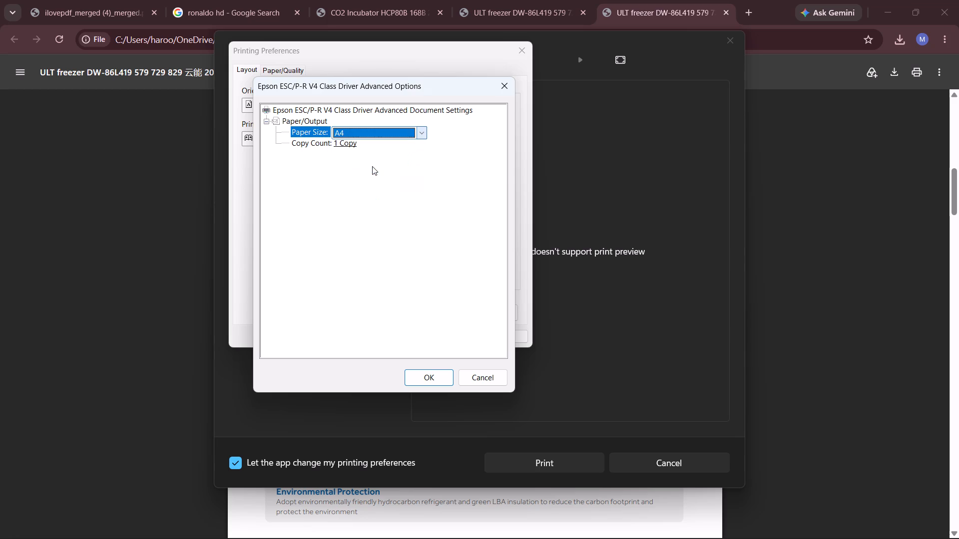
{"action": "left_click", "coordinate": [421, 383]}
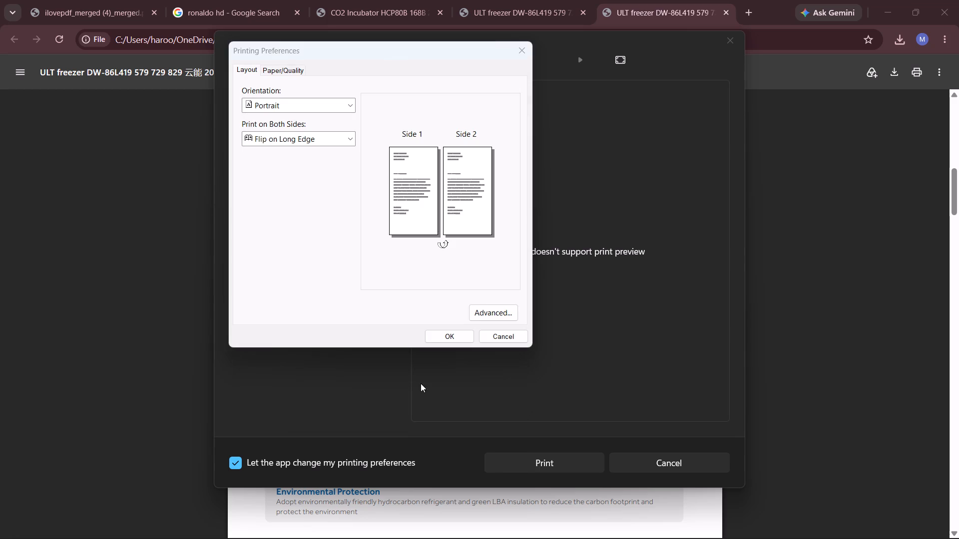
{"action": "left_click", "coordinate": [465, 334]}
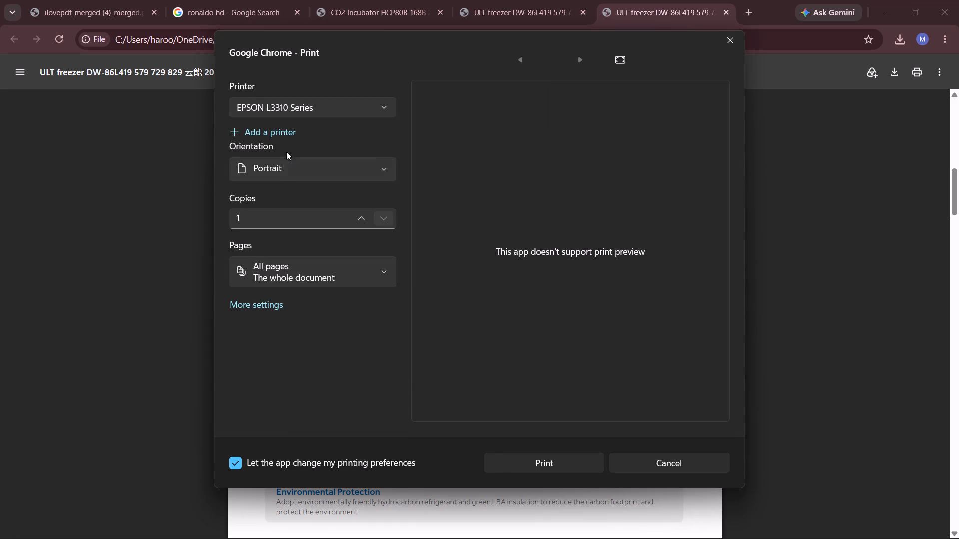
Restrict the print job to a custom range containing only page 2.
{"action": "left_click", "coordinate": [309, 272]}
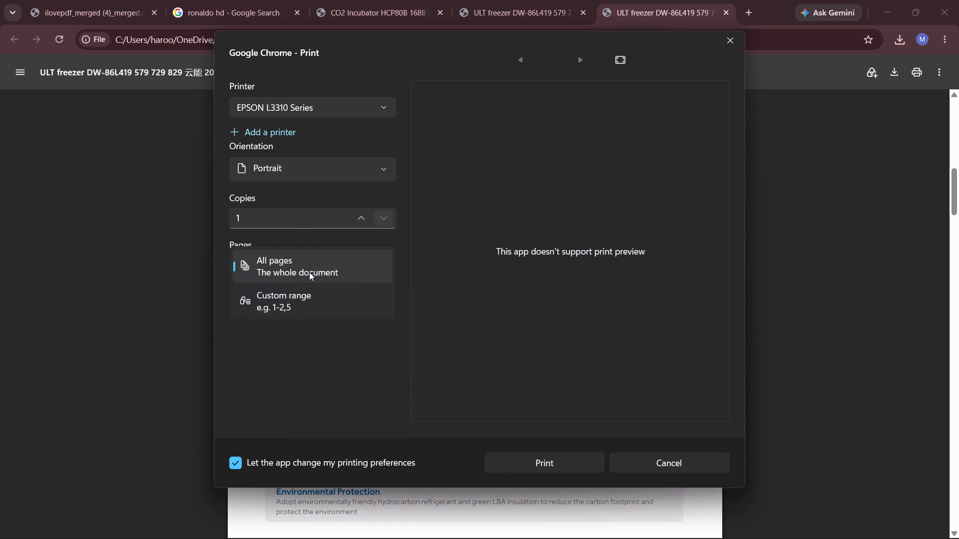
{"action": "left_click", "coordinate": [297, 304]}
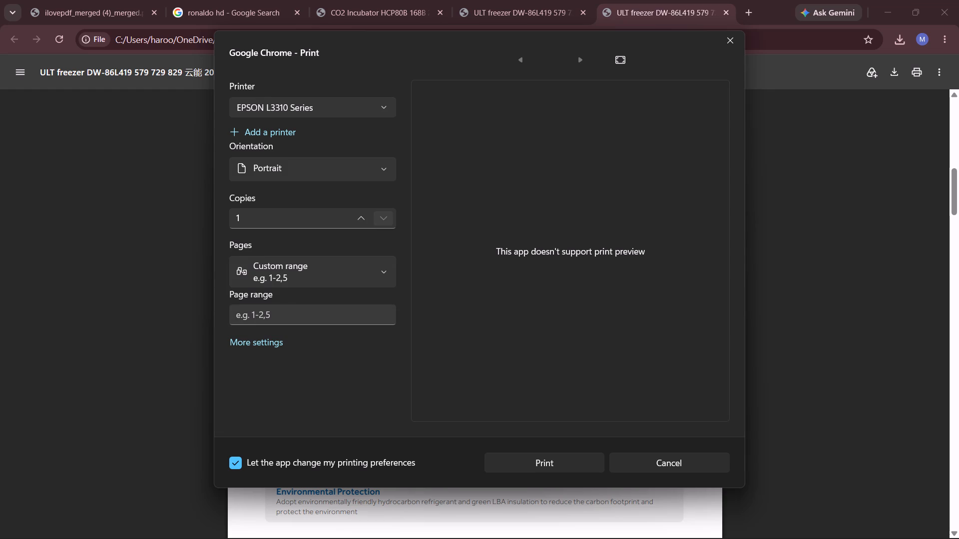
{"action": "left_click", "coordinate": [288, 316]}
{"action": "key", "text": "1"}
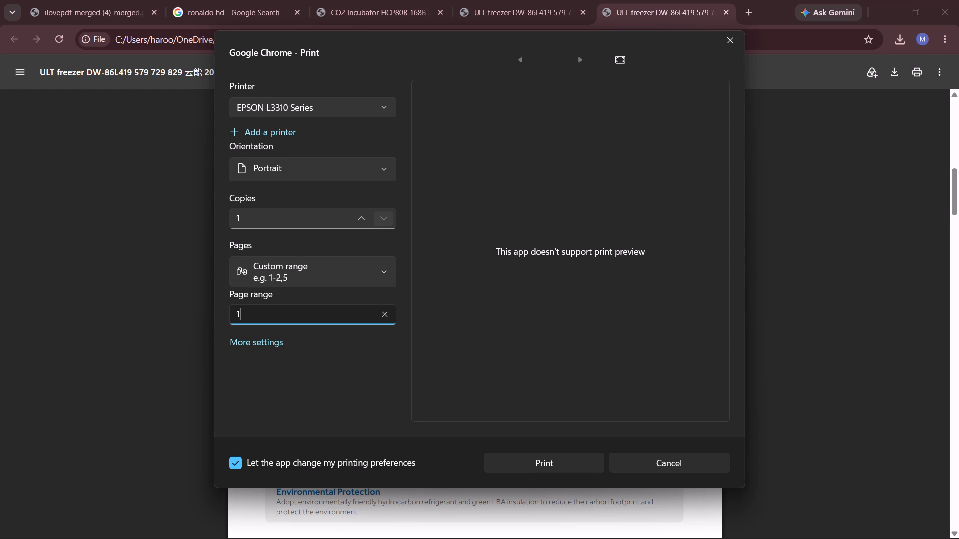
{"action": "key", "text": "BackSpace"}
{"action": "key", "text": "2"}
{"action": "left_click", "coordinate": [299, 359]}
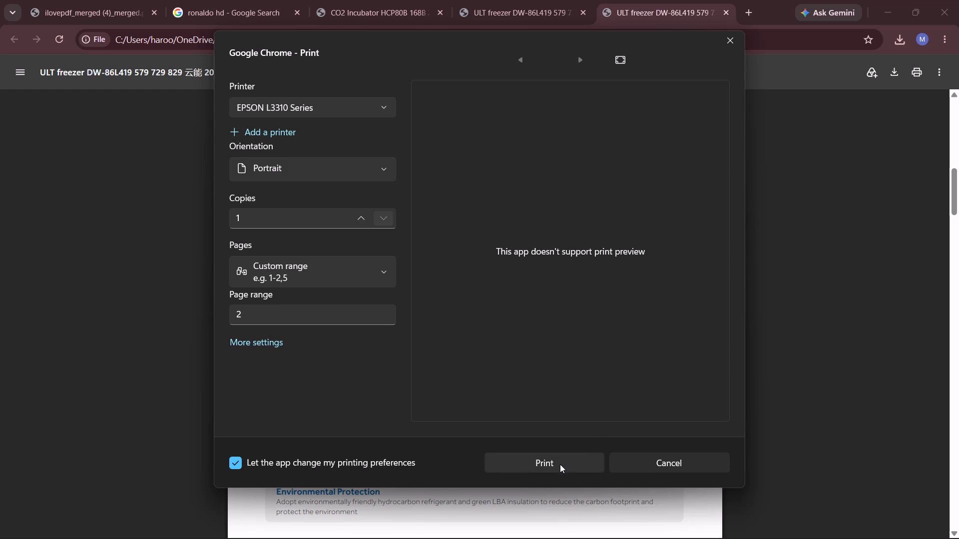
Recheck the duplex printing preferences and send page 2 of the ULT Freezer brochure to the EPSON L3310 Series.
{"action": "left_click", "coordinate": [347, 267]}
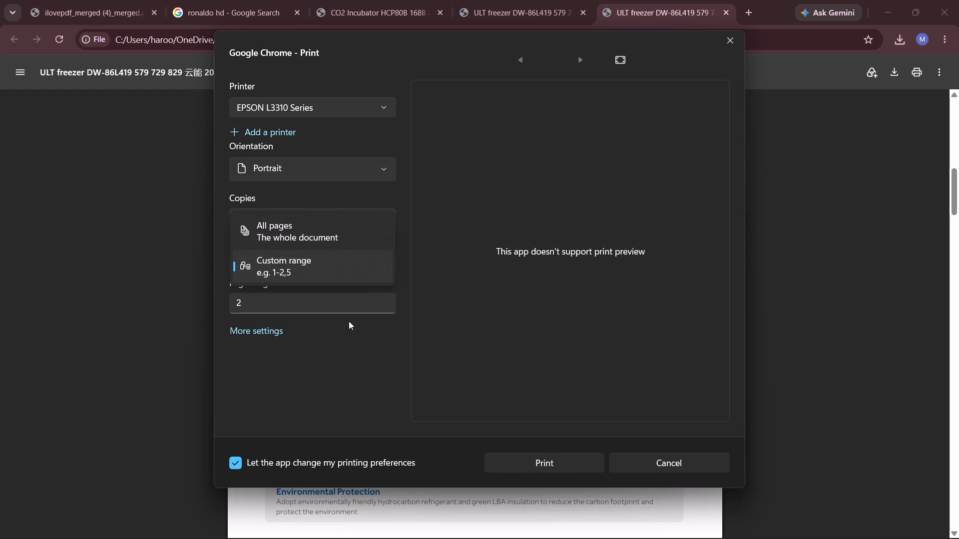
{"action": "left_click", "coordinate": [349, 326]}
{"action": "left_click", "coordinate": [274, 343]}
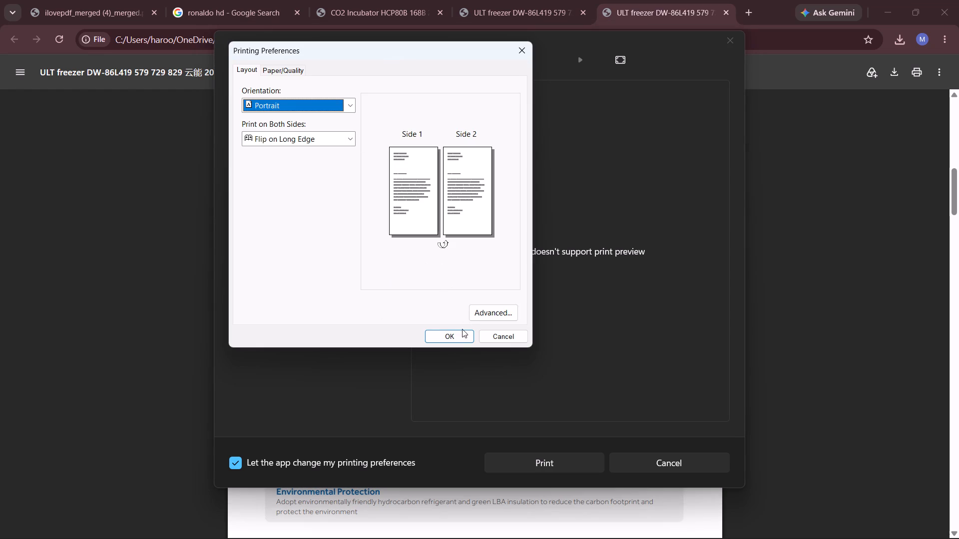
{"action": "left_click", "coordinate": [458, 337]}
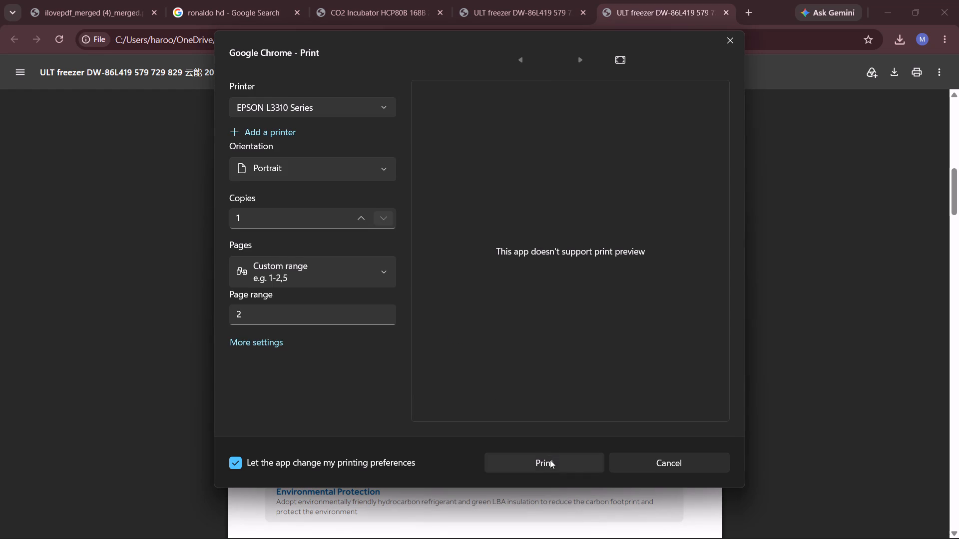
{"action": "left_click", "coordinate": [550, 460]}
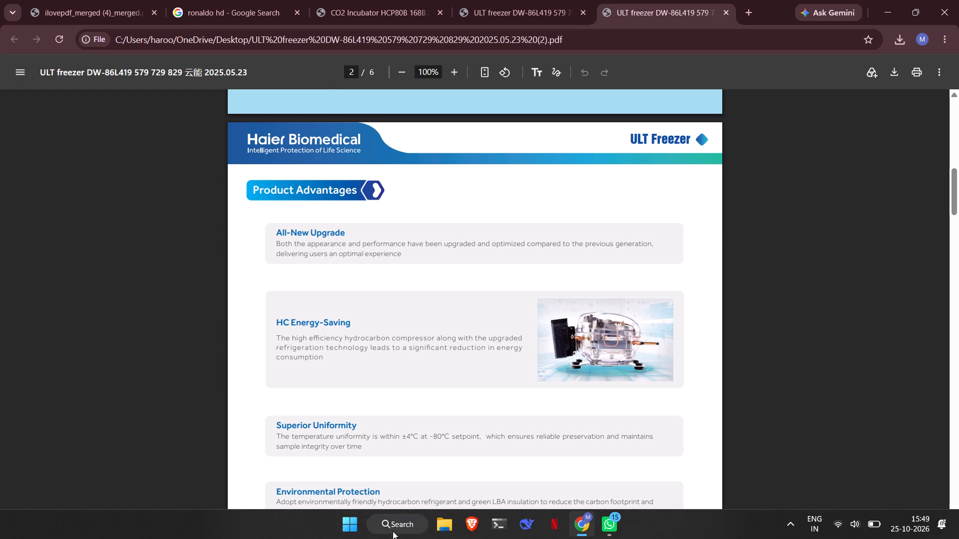
Bring up the Windows Start screen to look for another app.
{"action": "left_click", "coordinate": [349, 532]}
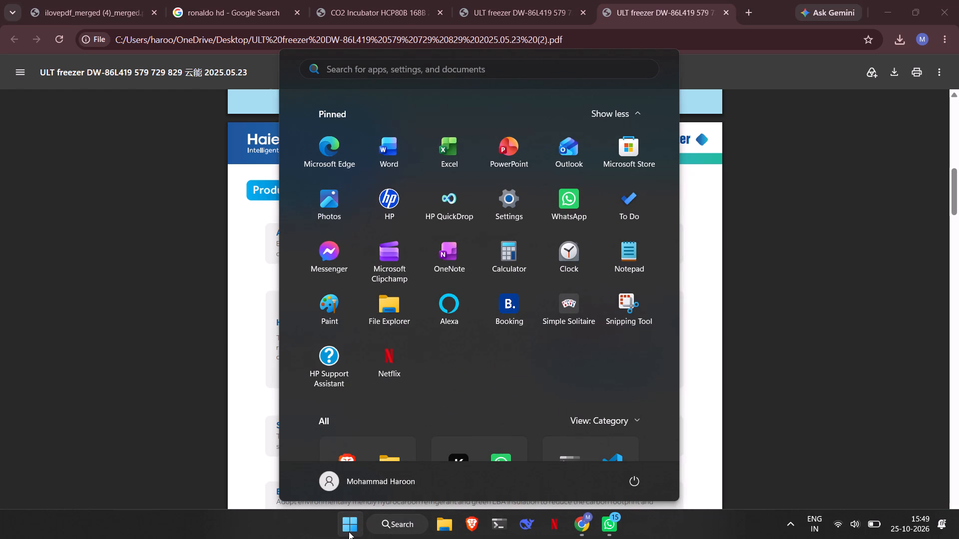
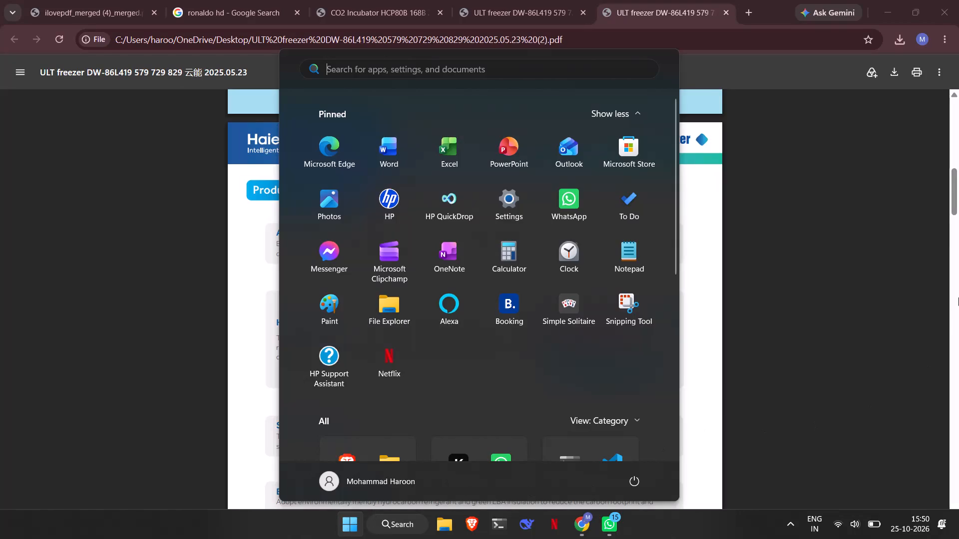
Start a new system print job for the ULT Freezer brochure and restrict it to a custom range of page 2.
{"action": "left_click", "coordinate": [757, 218]}
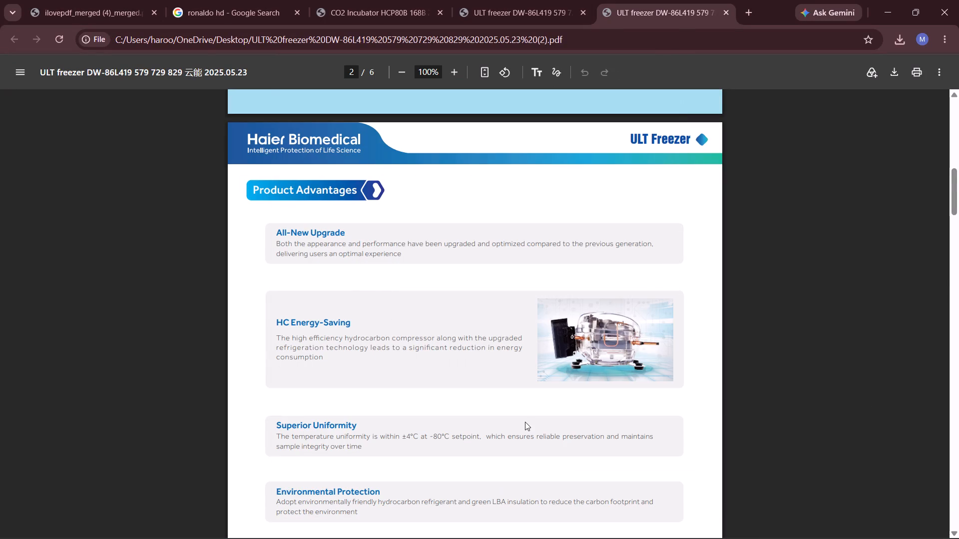
{"action": "key", "text": "ctrl+shift+p"}
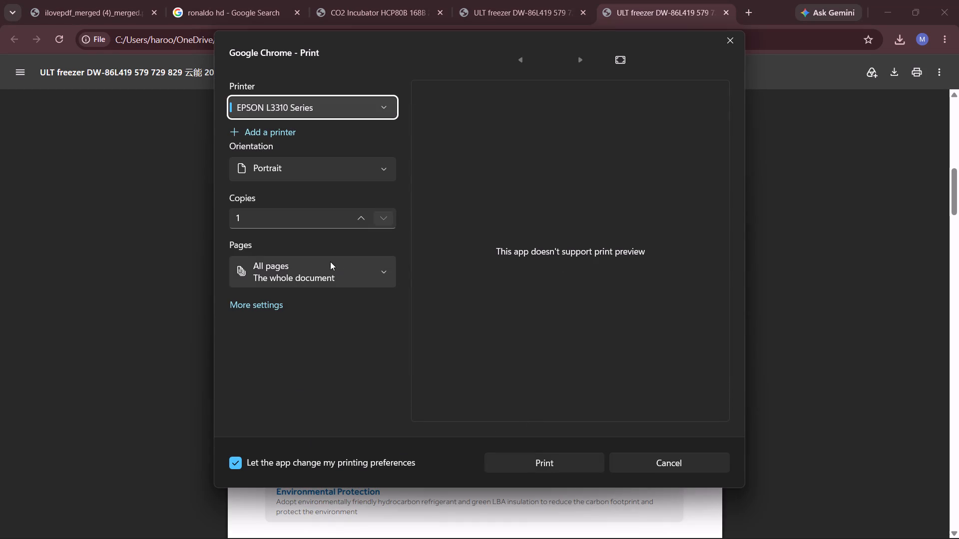
{"action": "left_click", "coordinate": [328, 277]}
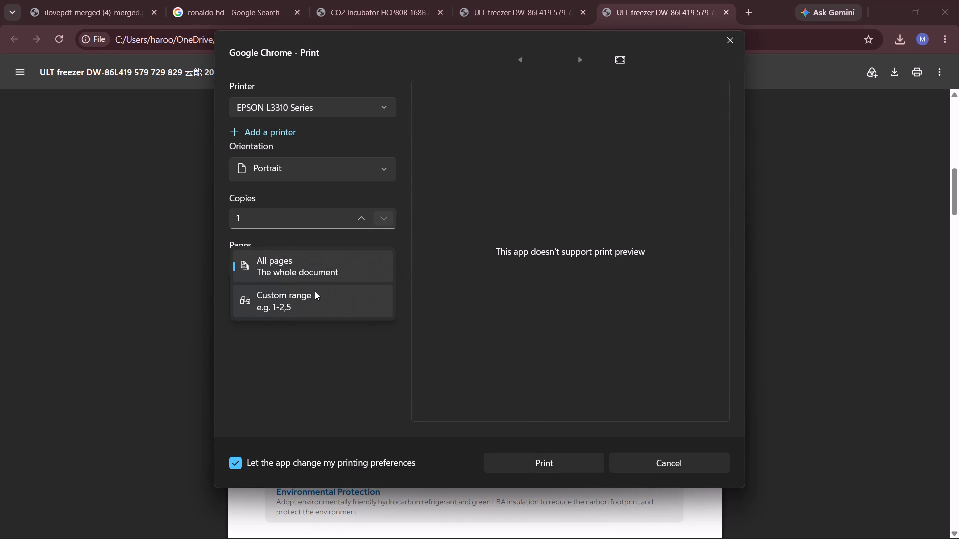
{"action": "left_click", "coordinate": [315, 291]}
{"action": "key", "text": "2"}
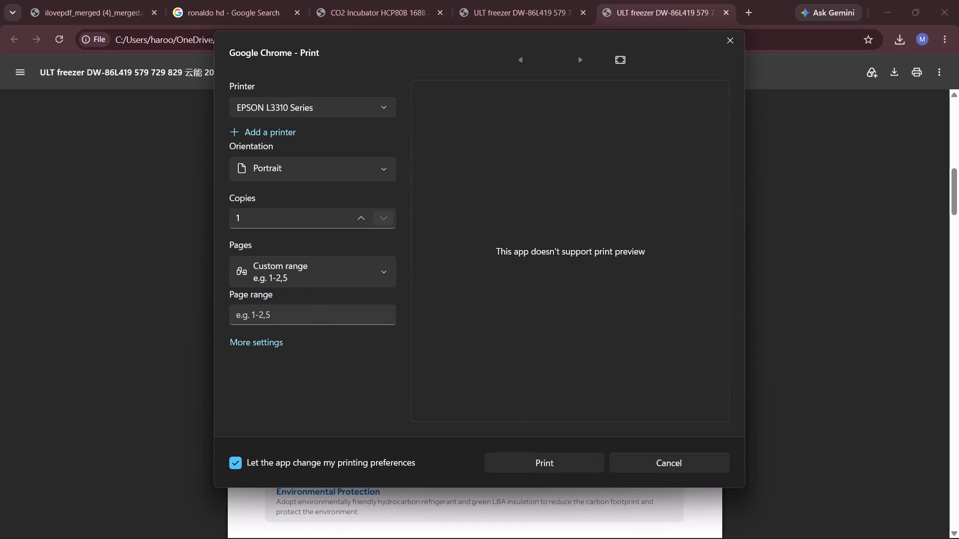
{"action": "left_click", "coordinate": [305, 310]}
{"action": "key", "text": "2"}
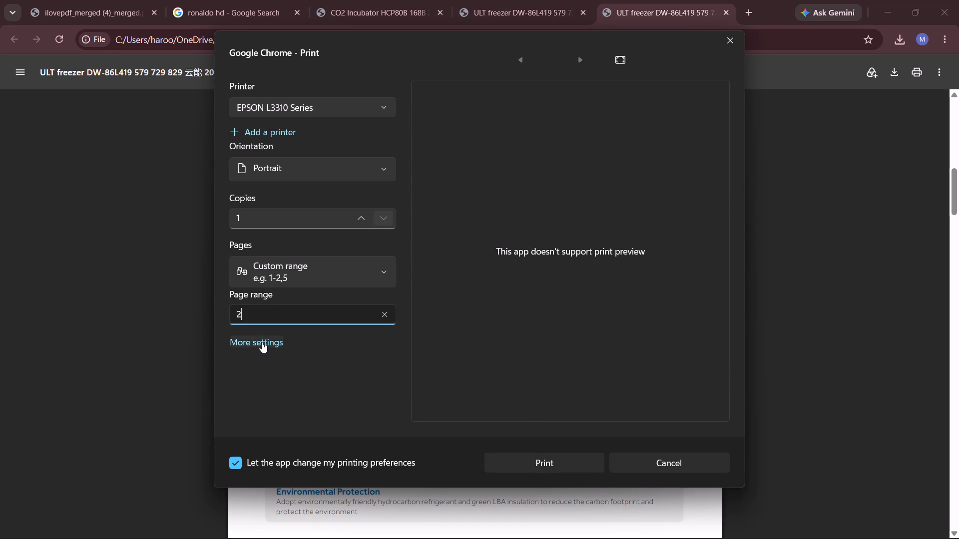
Set both-sides printing to Flip on Long Edge and send the page 2 job to the EPSON L3310 Series.
{"action": "left_click", "coordinate": [262, 342]}
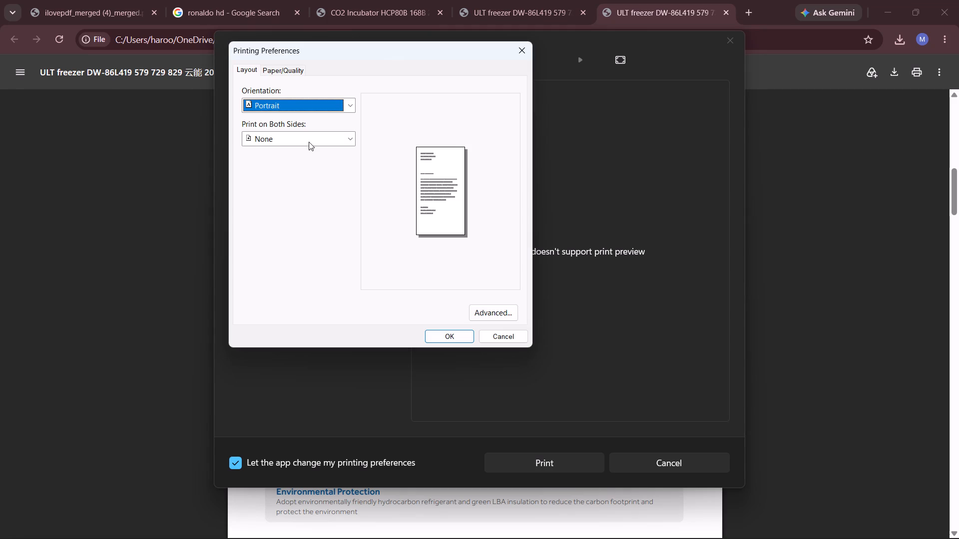
{"action": "left_click", "coordinate": [309, 142]}
{"action": "left_click", "coordinate": [298, 164]}
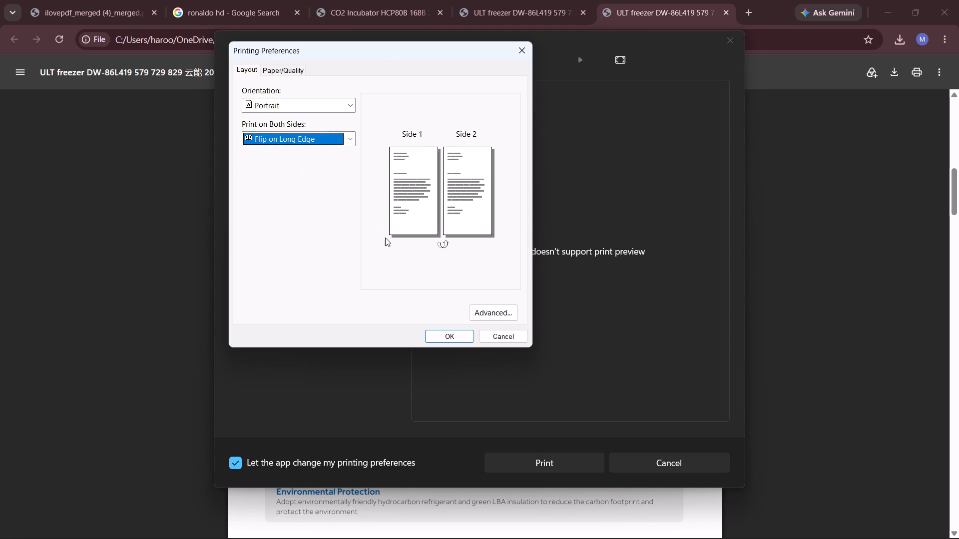
{"action": "left_click", "coordinate": [263, 225]}
{"action": "left_click", "coordinate": [427, 334]}
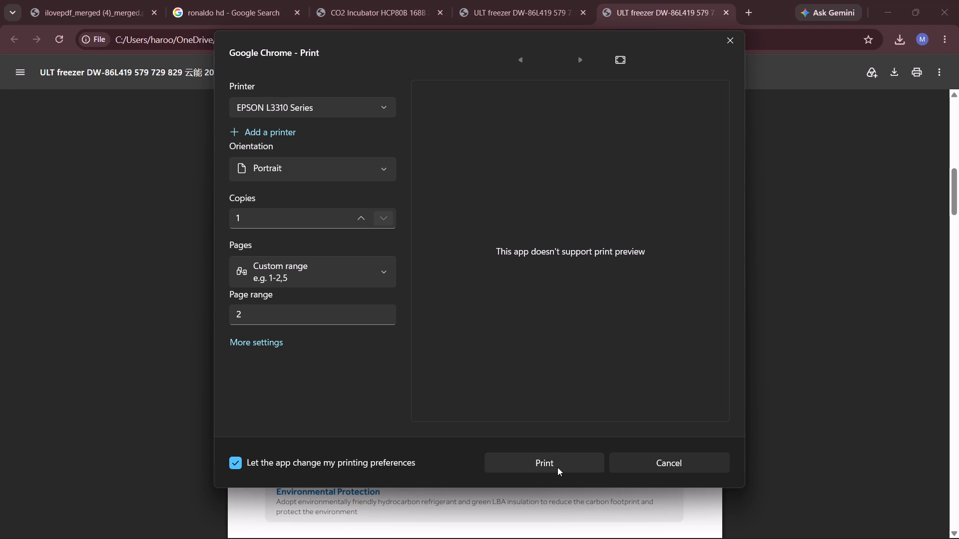
{"action": "left_click", "coordinate": [557, 467]}
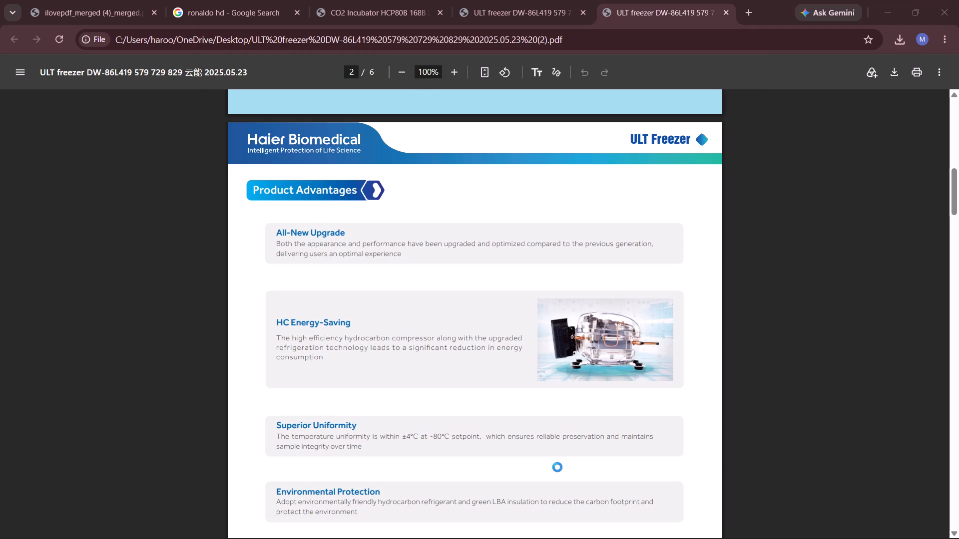
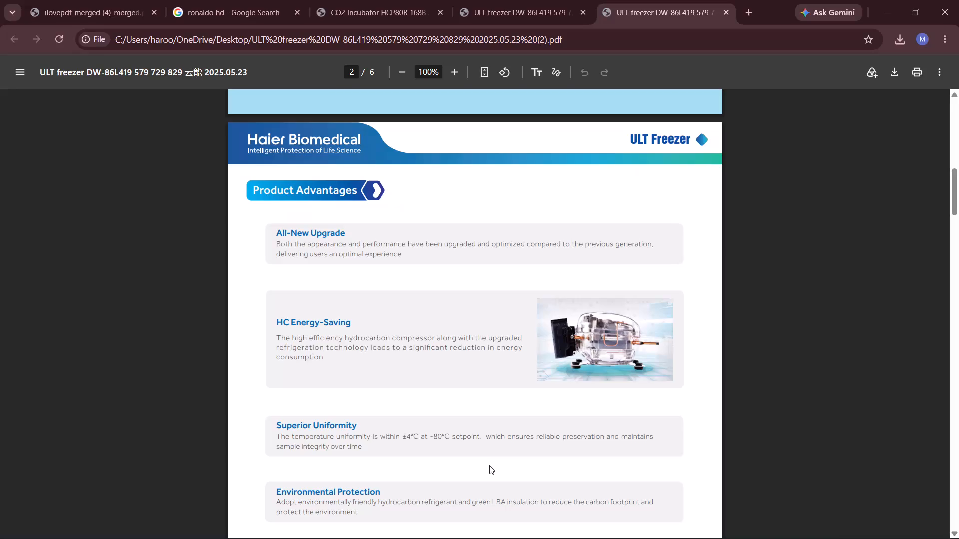
Start a new system print job for the ULT Freezer brochure with a custom page range of 1-2.
{"action": "key", "text": "ctrl+shift+p"}
{"action": "left_click", "coordinate": [313, 282]}
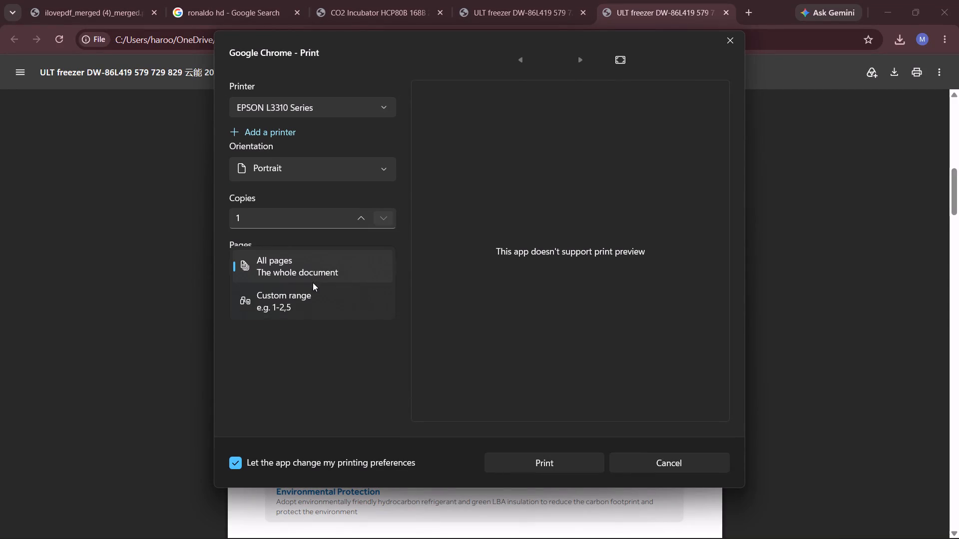
{"action": "left_click", "coordinate": [311, 296]}
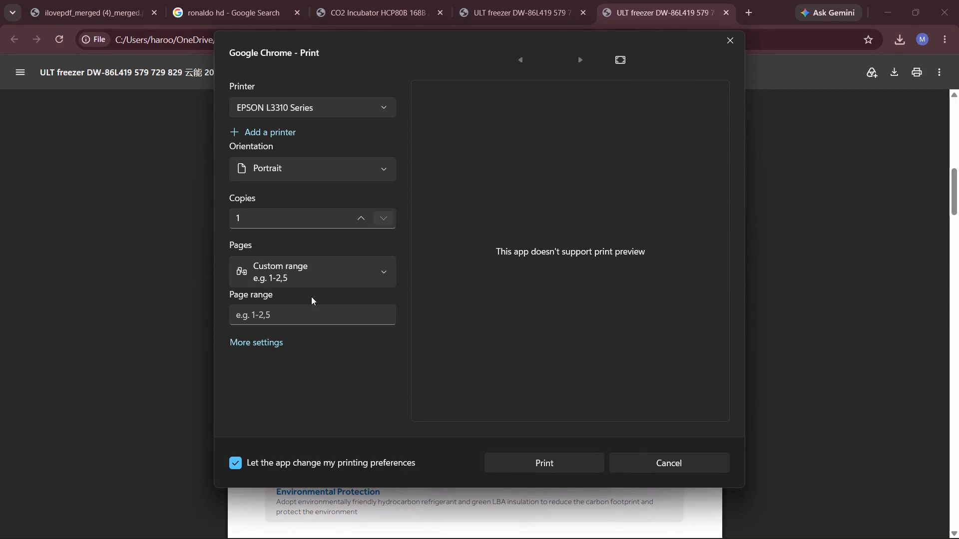
{"action": "left_click", "coordinate": [315, 316]}
{"action": "type", "text": "1-2"}
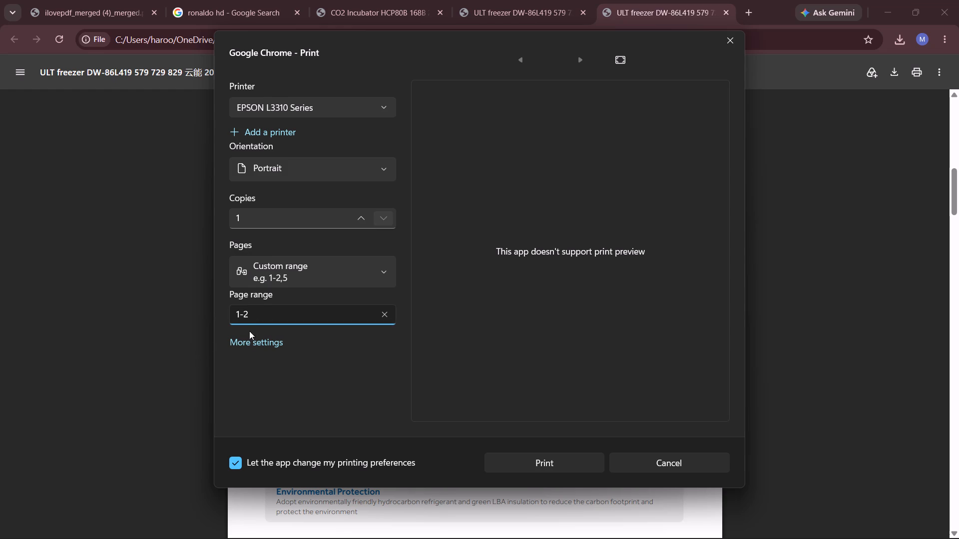
Set both-sides printing to Flip on Long Edge and send the pages 1-2 job to the EPSON L3310 Series.
{"action": "left_click", "coordinate": [252, 342]}
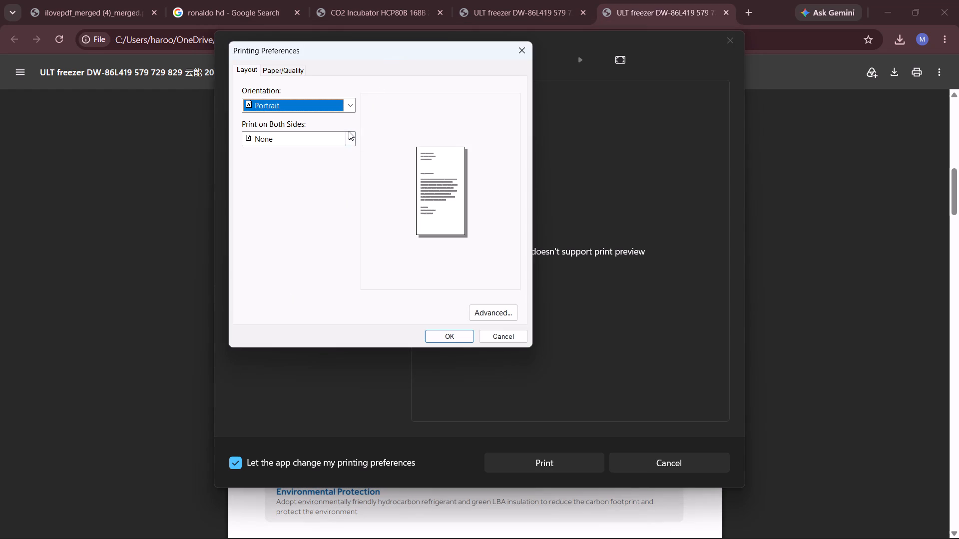
{"action": "left_click", "coordinate": [349, 131]}
{"action": "left_click", "coordinate": [326, 167]}
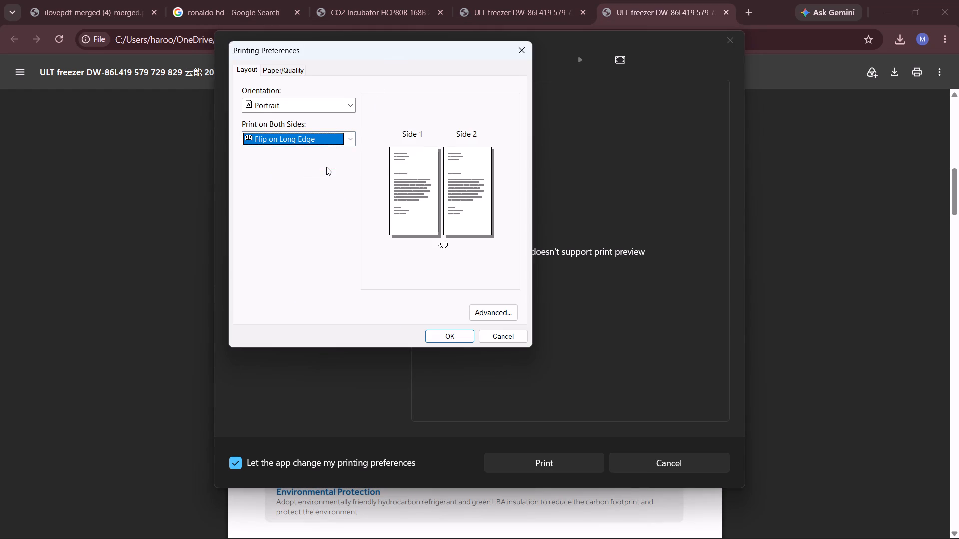
{"action": "left_click", "coordinate": [323, 223]}
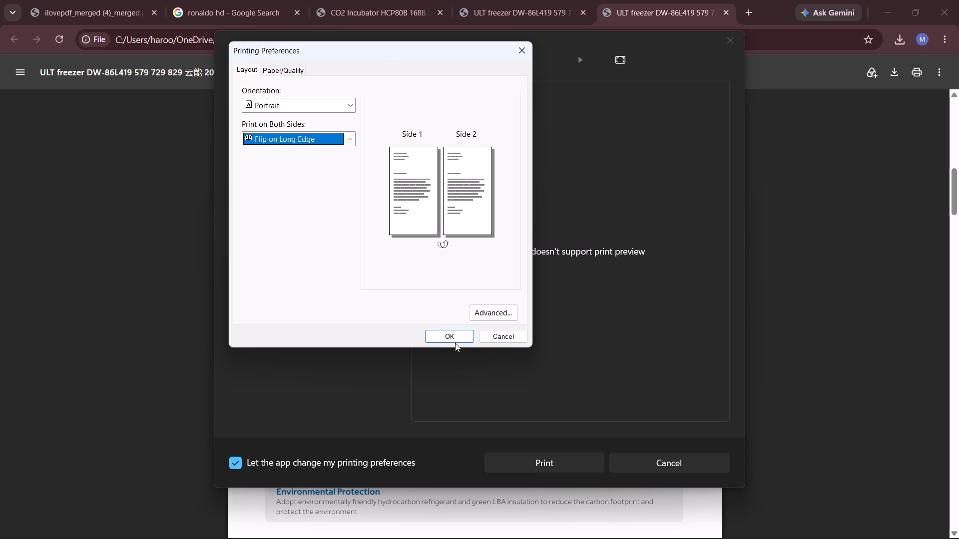
{"action": "left_click", "coordinate": [455, 335]}
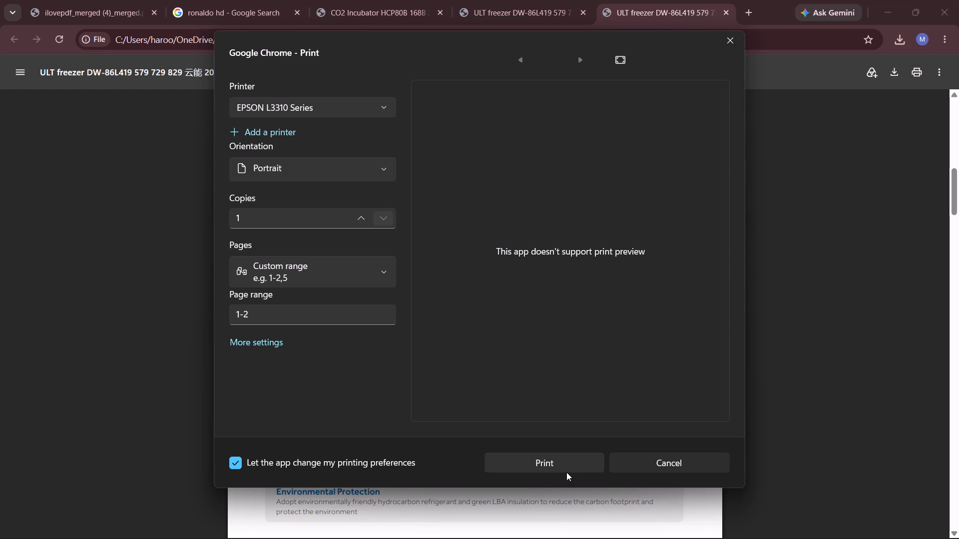
{"action": "left_click", "coordinate": [554, 463]}
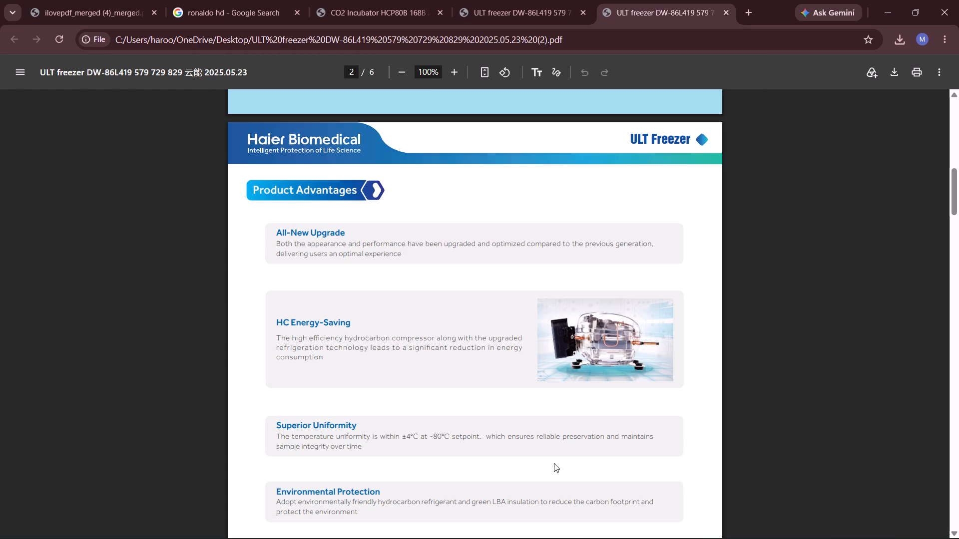